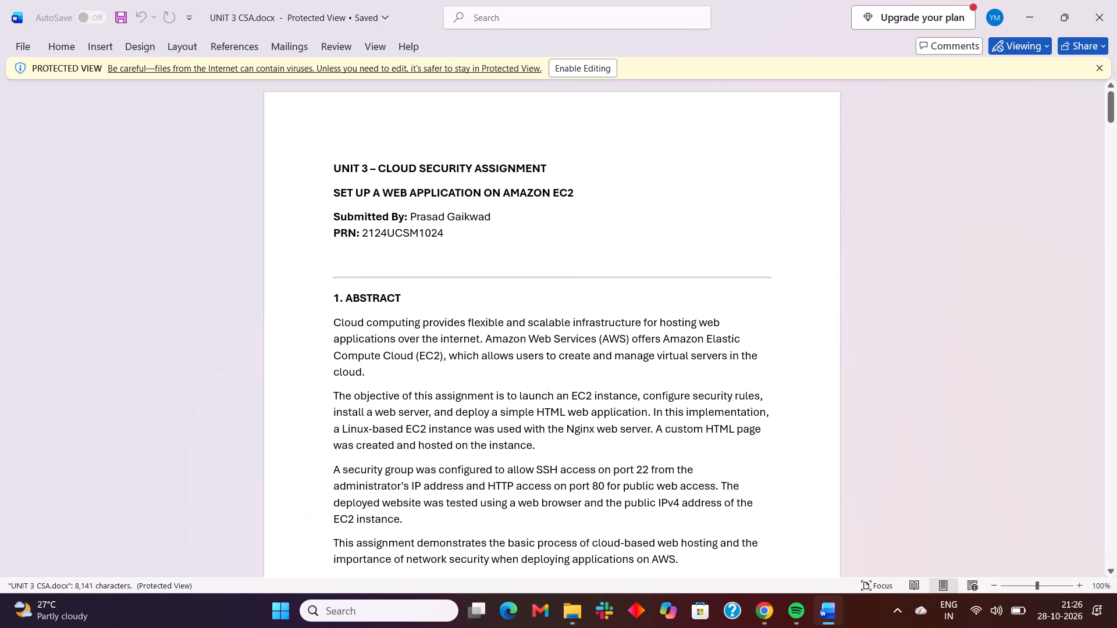
# Enable editing for the protected UNIT 3 CSA document.
pyautogui.click(579, 66)
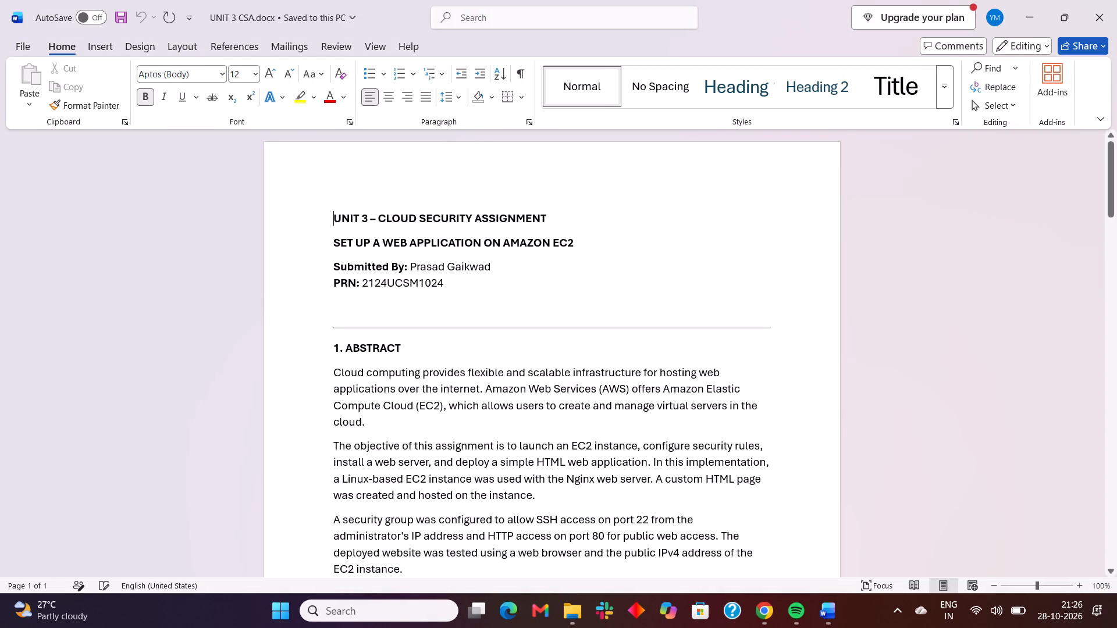
# Replace the last three digits of the PRN in the title block with the new student's digits.
pyautogui.click(443, 283)
pyautogui.press('BackSpace')
pyautogui.press('BackSpace')
pyautogui.press('BackSpace')
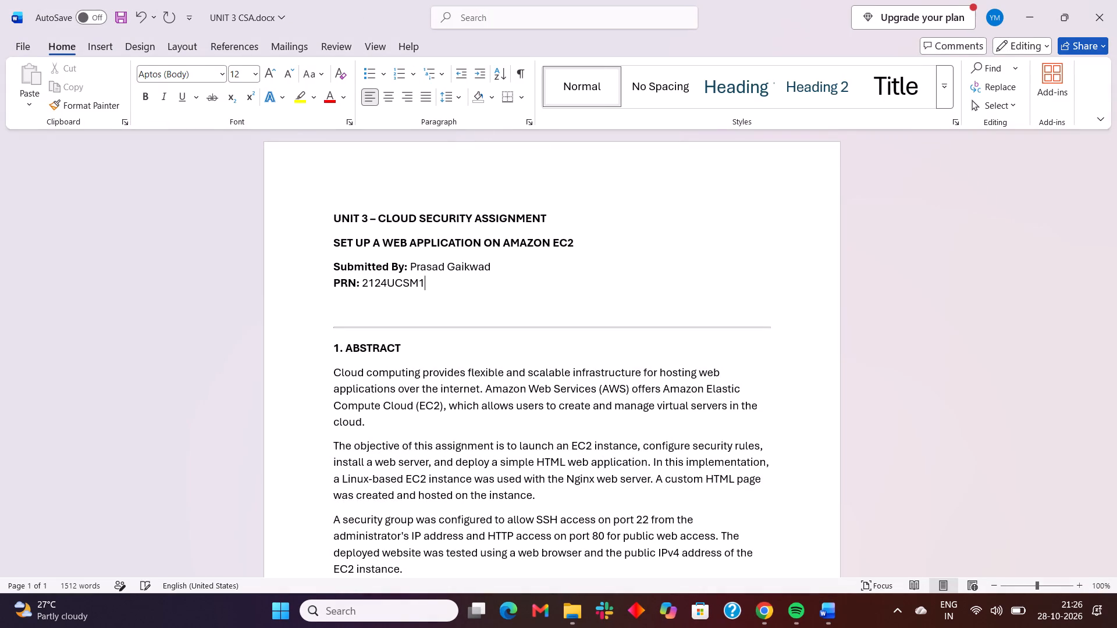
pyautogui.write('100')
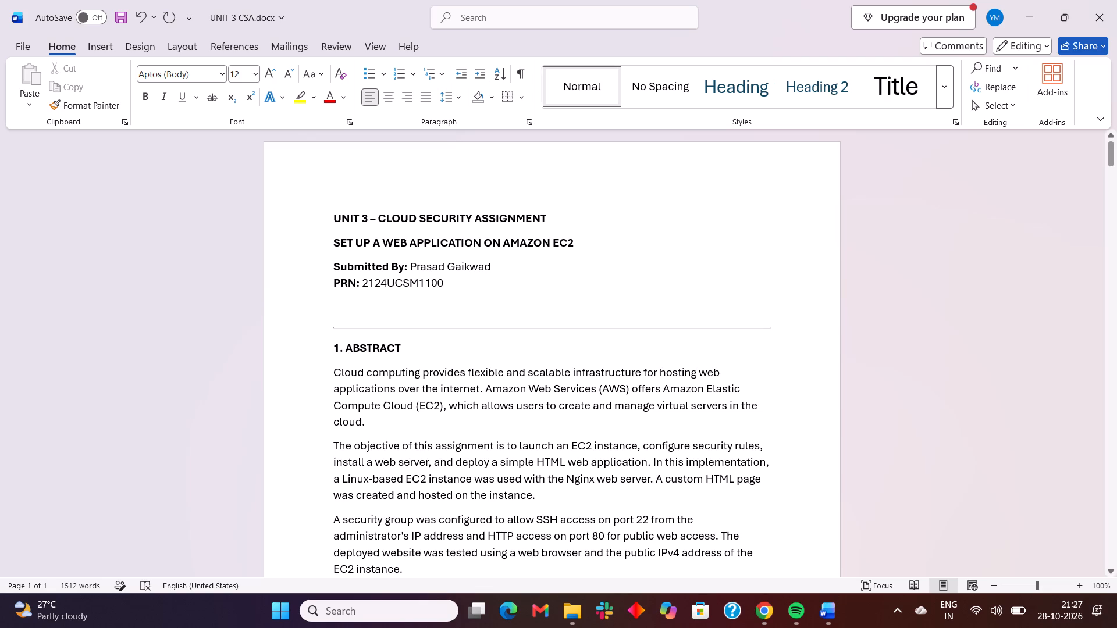
# Replace the name after "Submitted By:" with the new student's full name, keeping the PRN on its own line below.
pyautogui.click(410, 264)
pyautogui.moveTo(410, 264); pyautogui.dragTo(500, 268)
pyautogui.press('BackSpace')
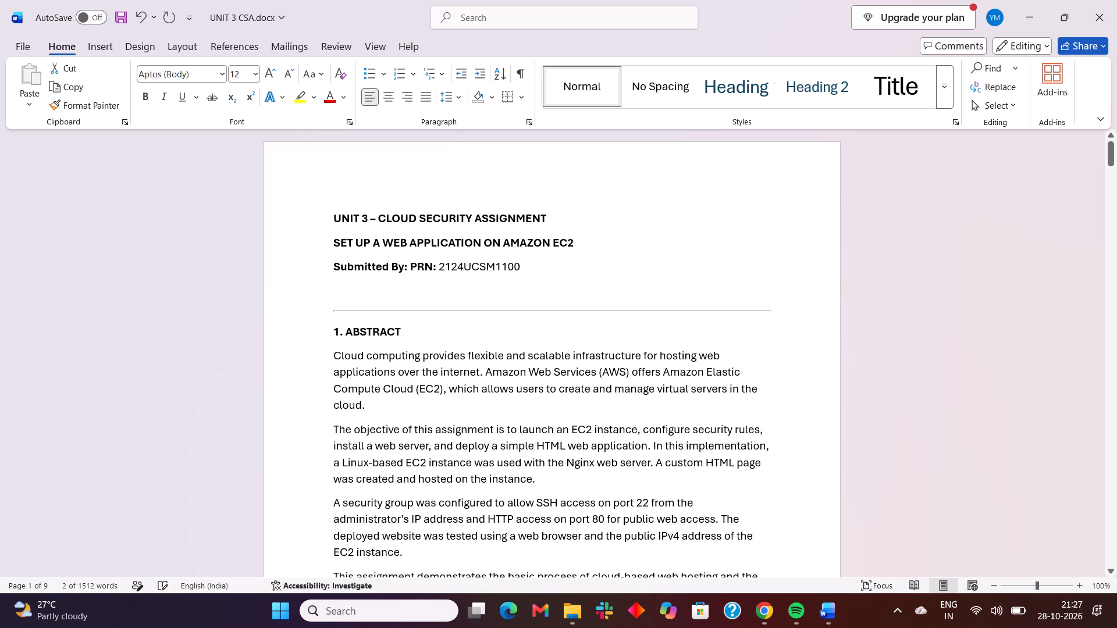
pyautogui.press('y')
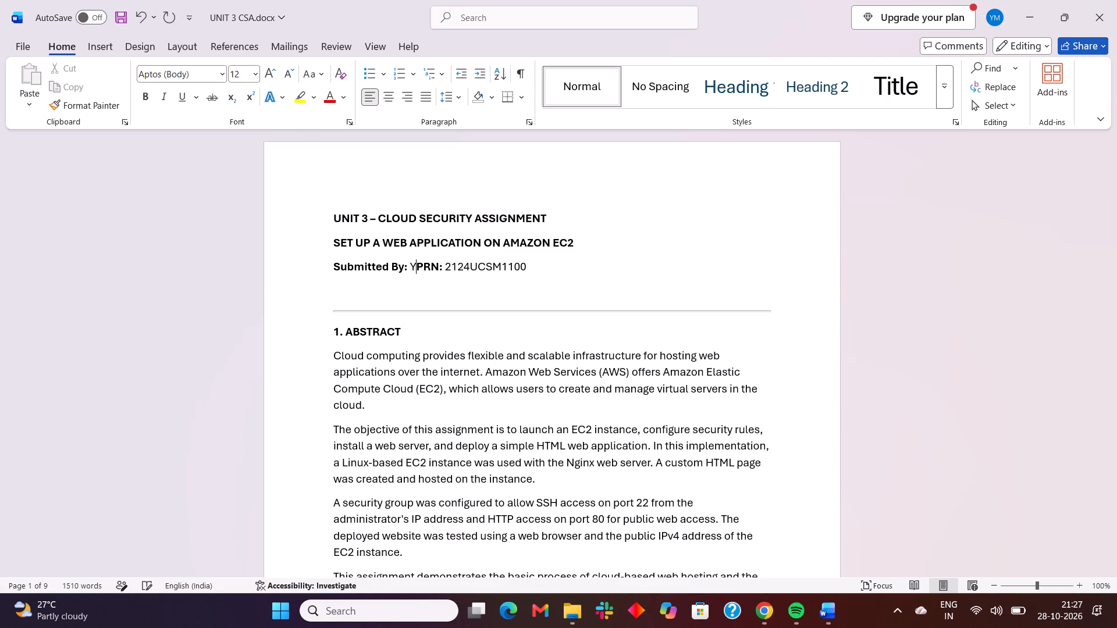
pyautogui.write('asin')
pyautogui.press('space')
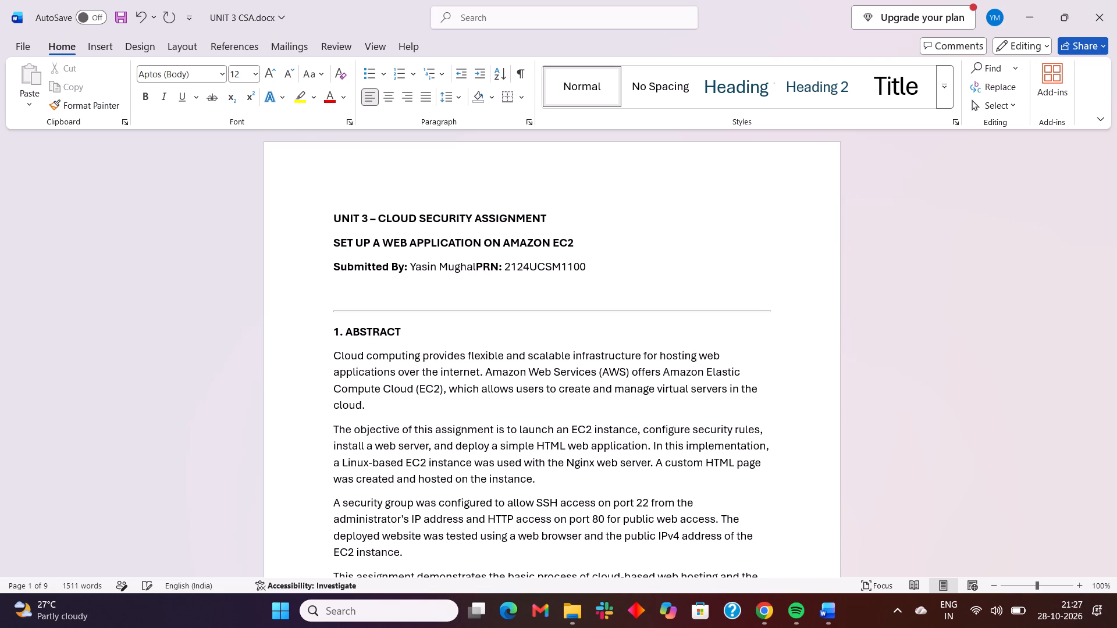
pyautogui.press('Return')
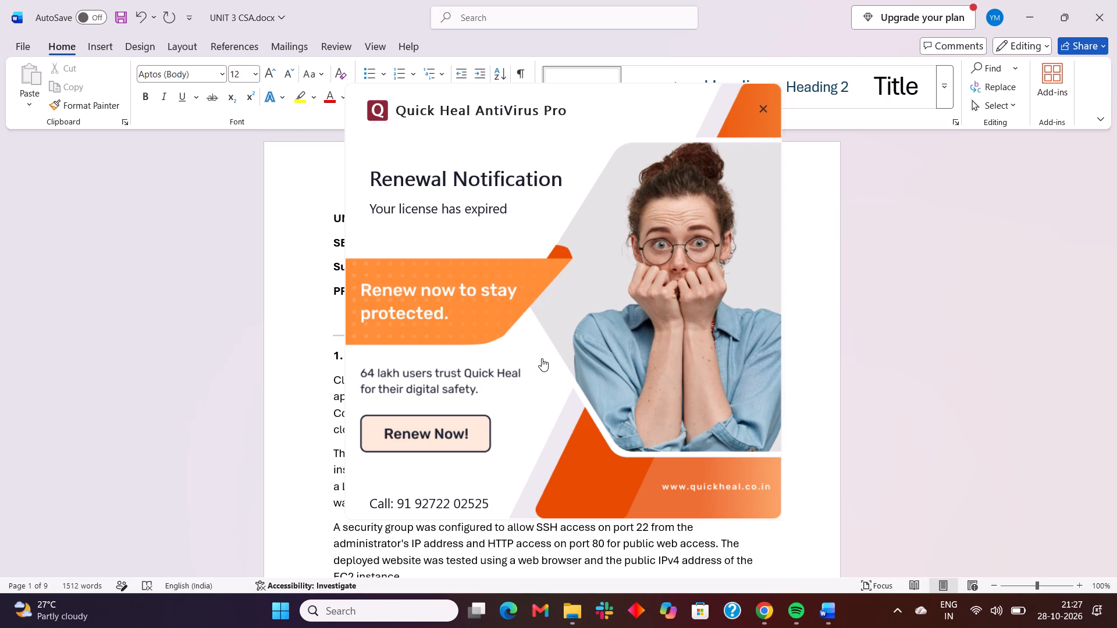
# Dismiss the Quick Heal AntiVirus Pro renewal notification.
pyautogui.click(764, 109)
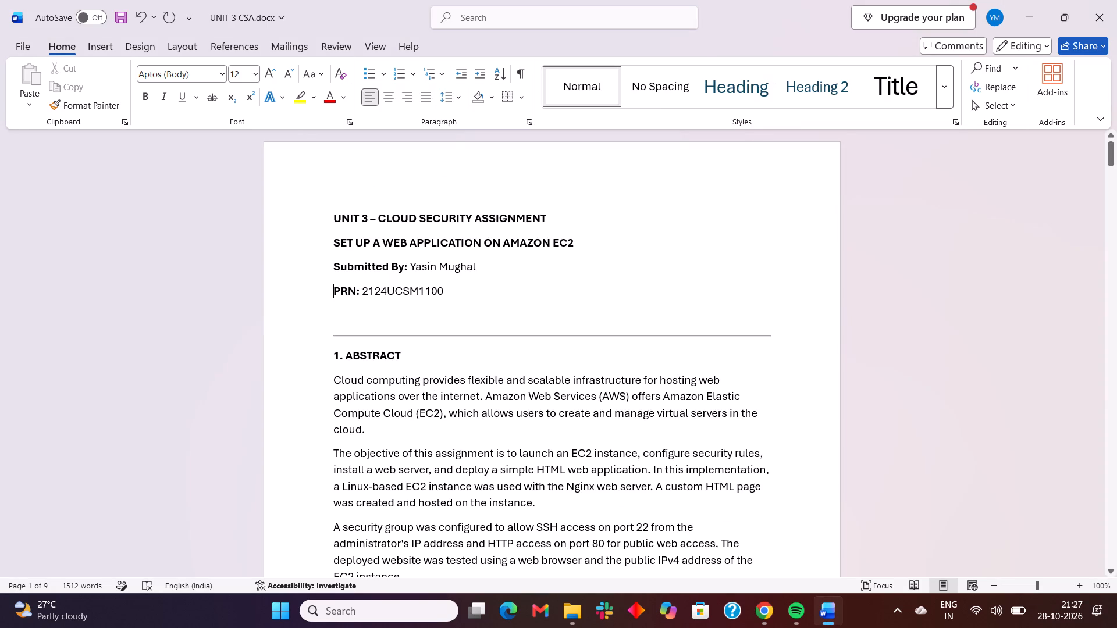
# Review the assignment from the submitter details through the references, including the EC2 setup steps and their screenshots.
pyautogui.click(477, 314)
pyautogui.scroll(-20, 477, 314)
pyautogui.scroll(-2, 477, 314)
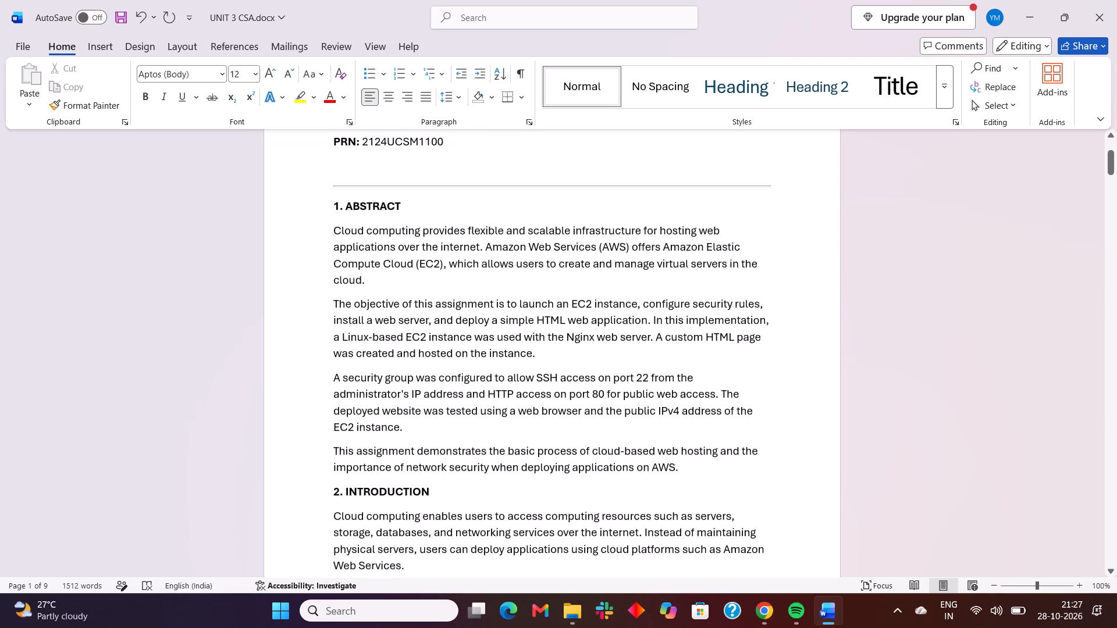
pyautogui.scroll(-20, 477, 314)
pyautogui.scroll(-20, 477, 314)
pyautogui.scroll(-19, 477, 314)
pyautogui.scroll(1, 477, 314)
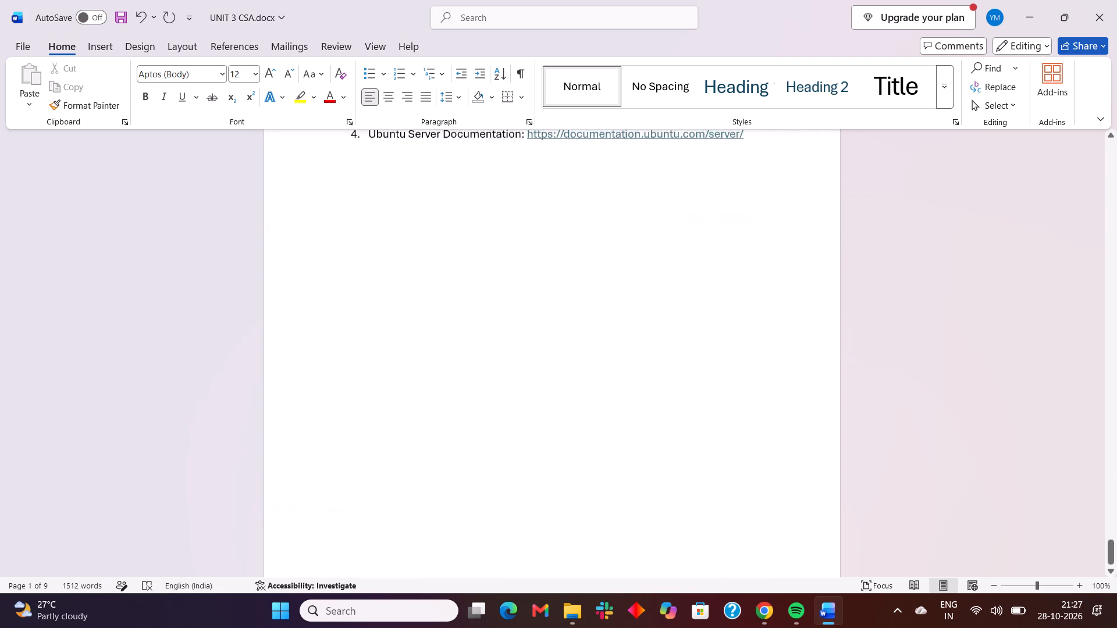
pyautogui.scroll(20, 477, 314)
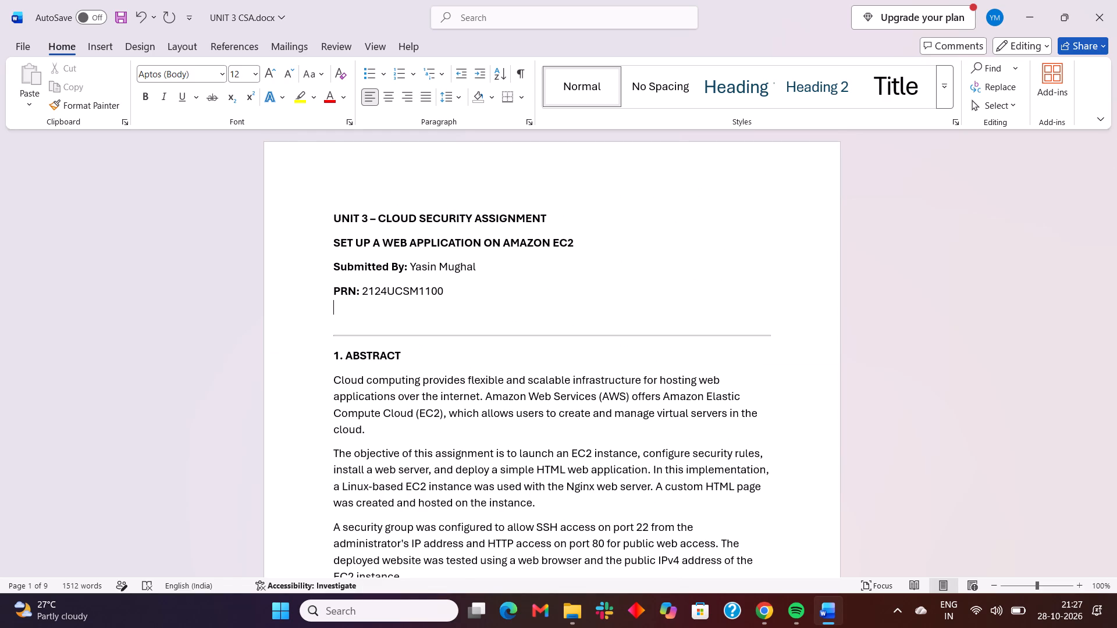
pyautogui.scroll(-11, 477, 314)
pyautogui.scroll(1, 477, 314)
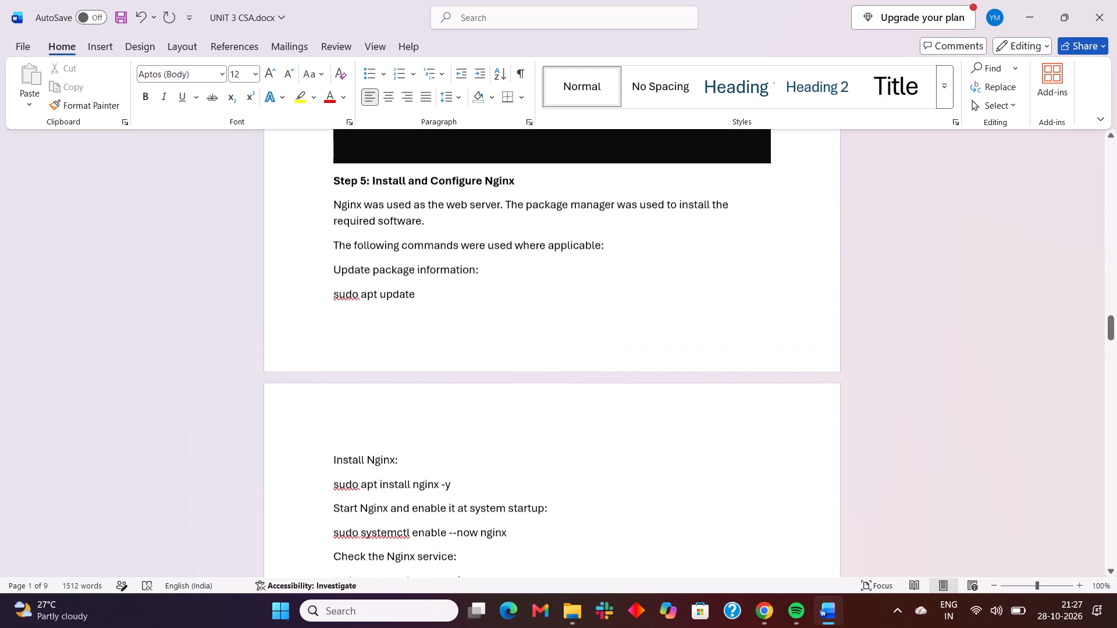
pyautogui.scroll(4, 477, 314)
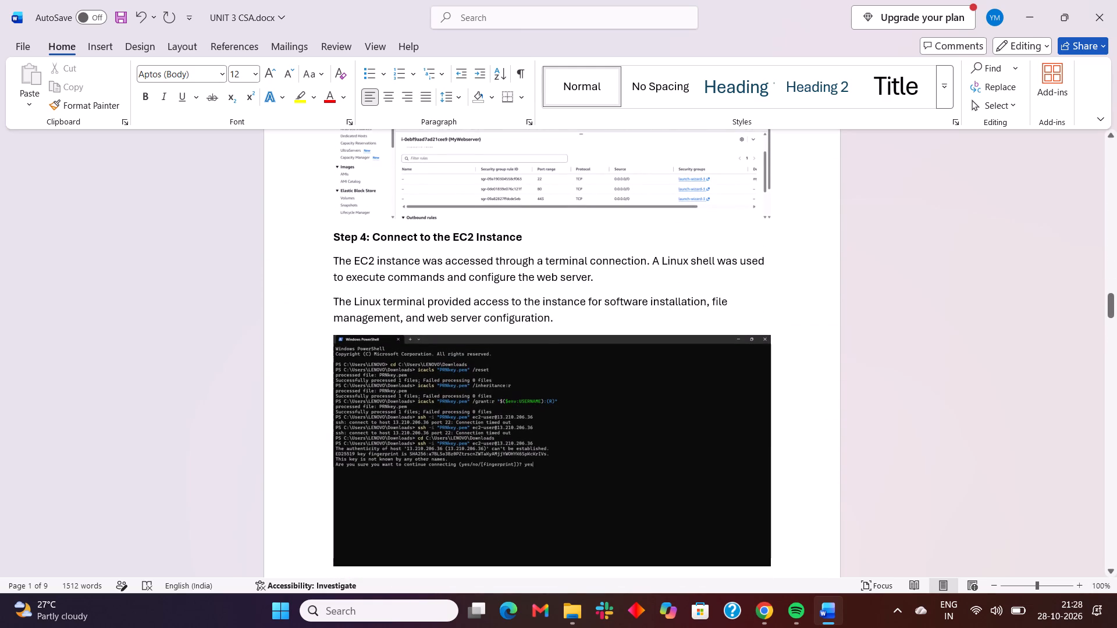
pyautogui.click(468, 367)
pyautogui.scroll(2, 468, 367)
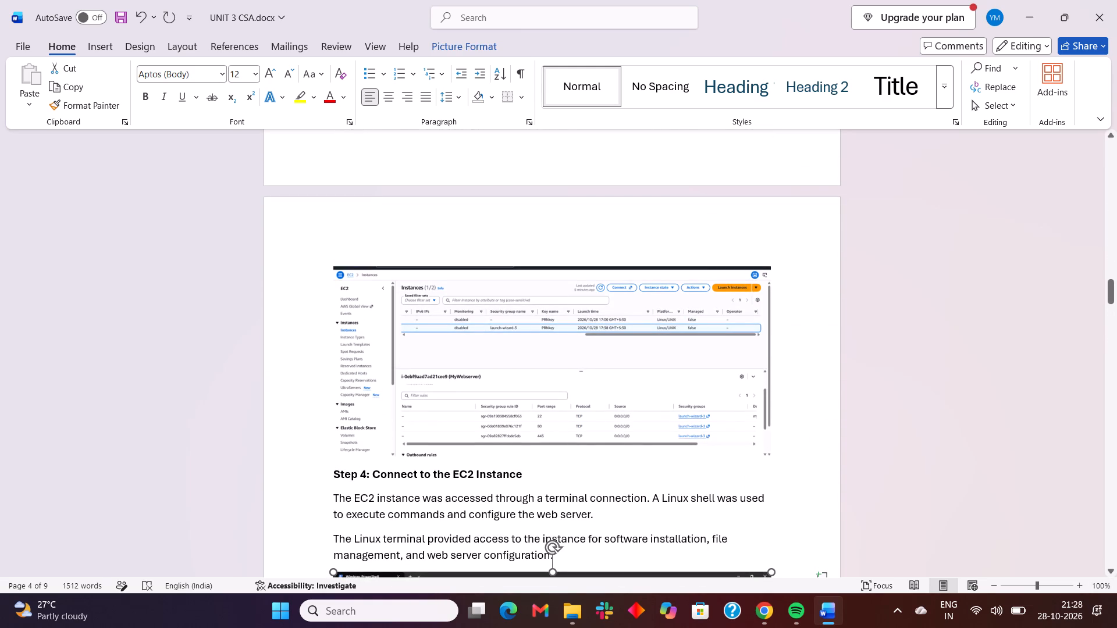
pyautogui.click(664, 206)
pyautogui.scroll(13, 664, 206)
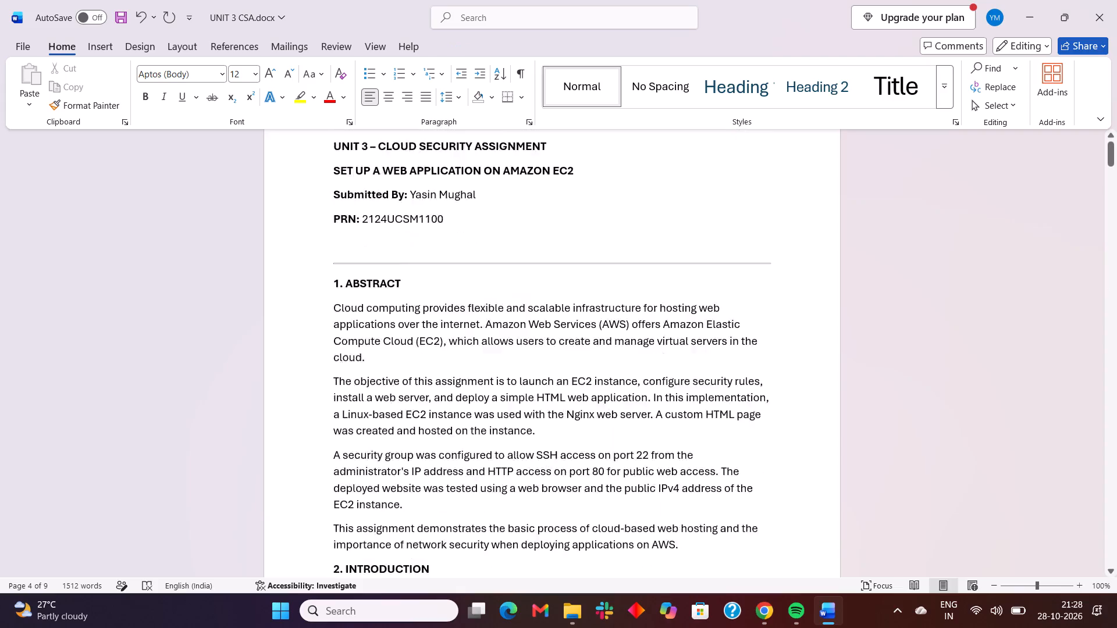
pyautogui.scroll(3, 664, 206)
pyautogui.click(508, 285)
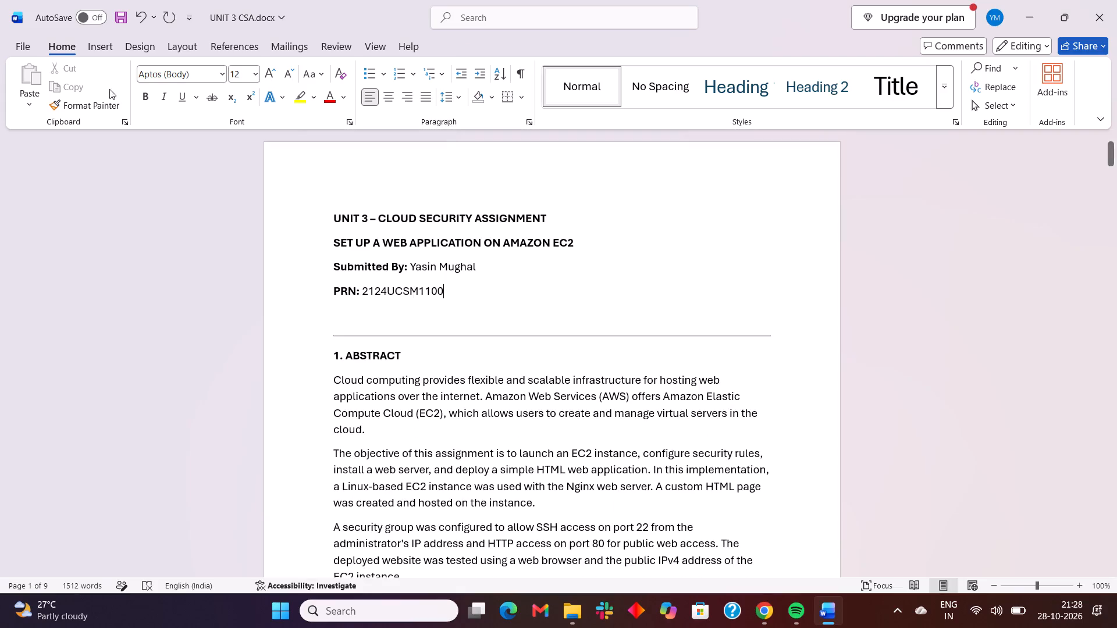
# Save a copy of the assignment document in the Downloads folder.
pyautogui.click(21, 37)
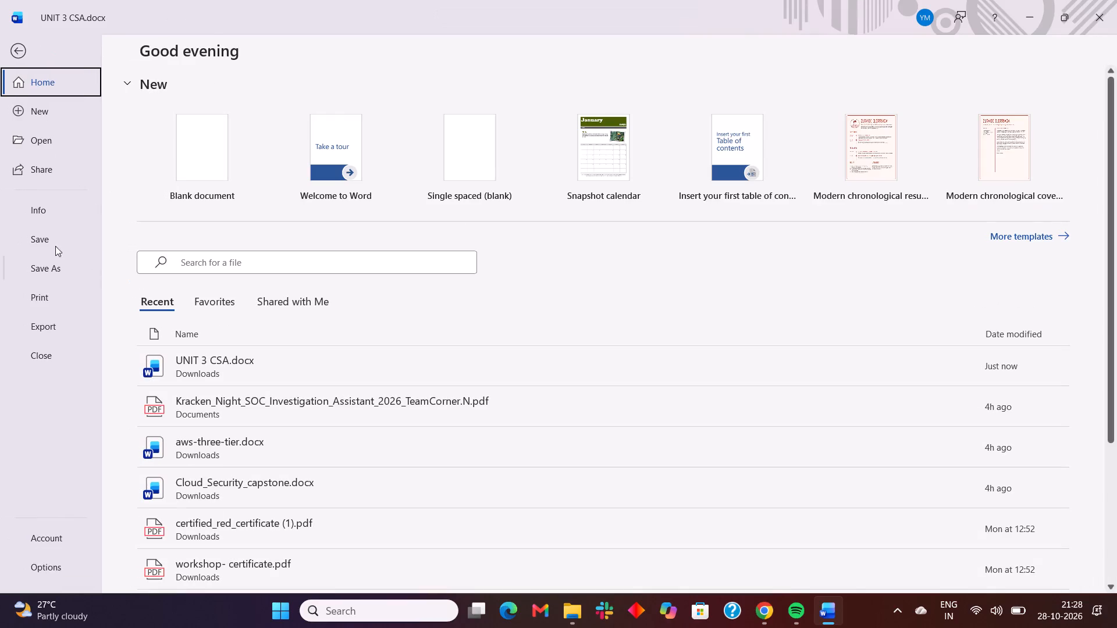
pyautogui.click(52, 265)
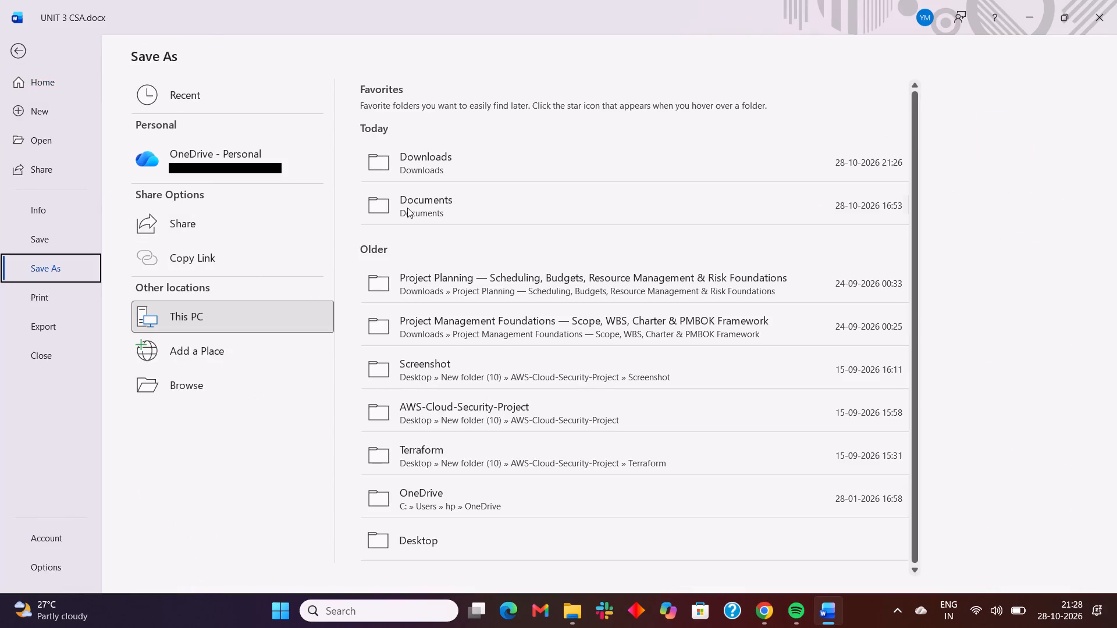
pyautogui.click(488, 176)
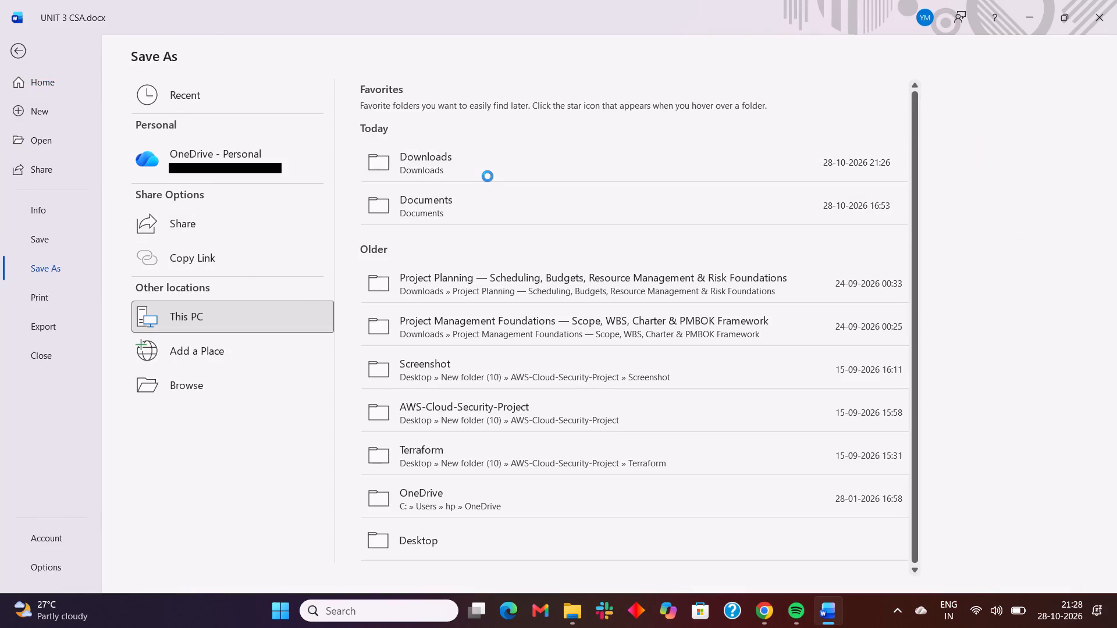
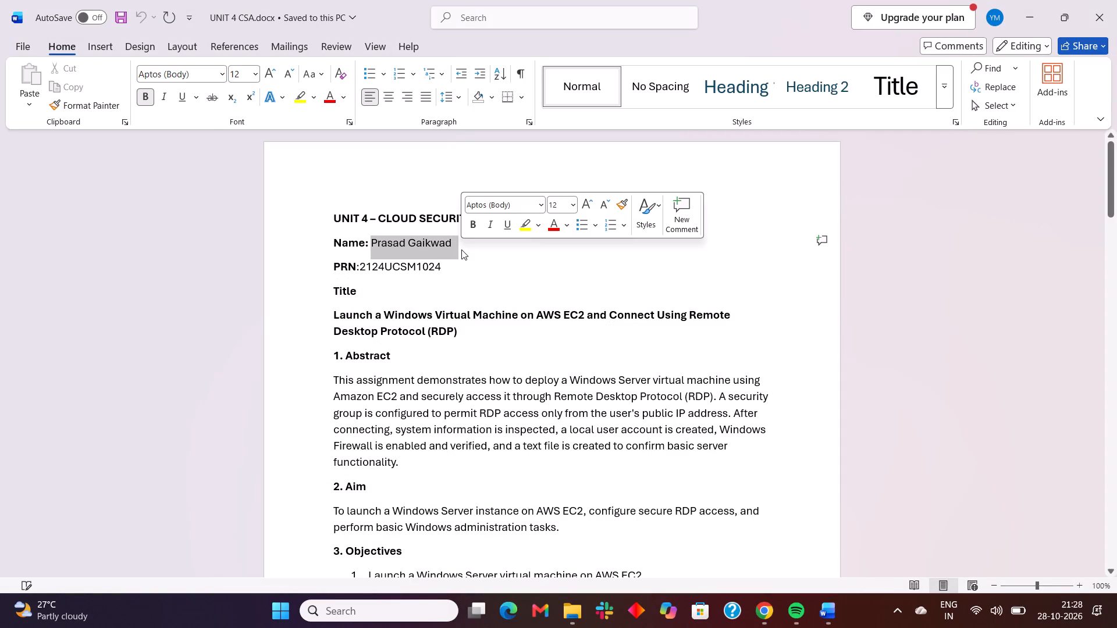
# Replace the name on the Name line of the UNIT 4 assignment with the submitter's own name.
pyautogui.press('BackSpace')
pyautogui.press('y')
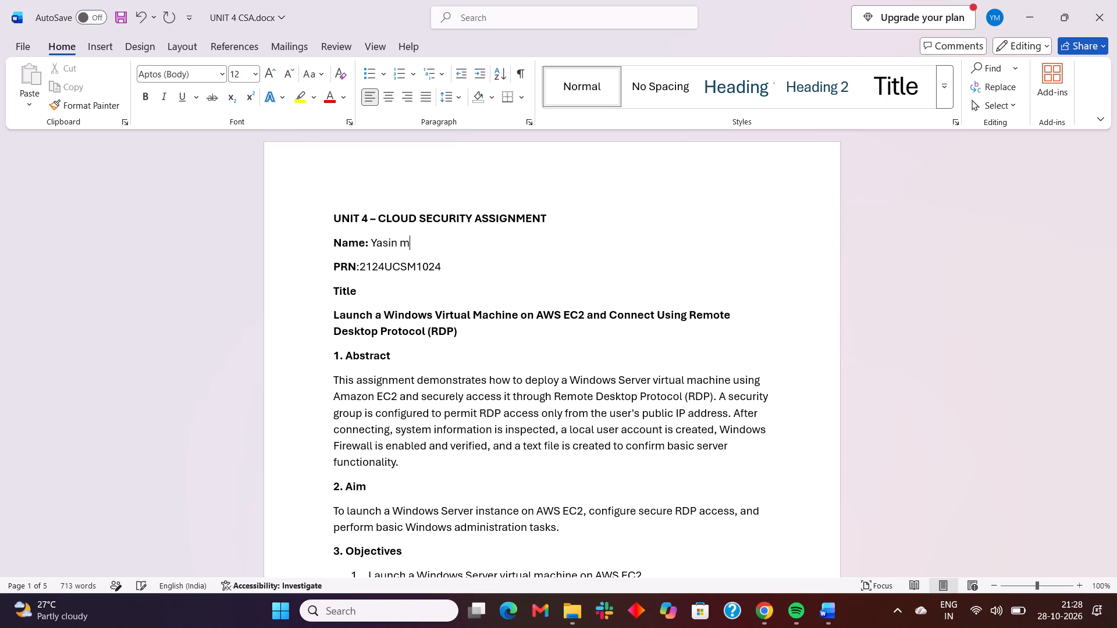
pyautogui.press('BackSpace')
pyautogui.write('al')
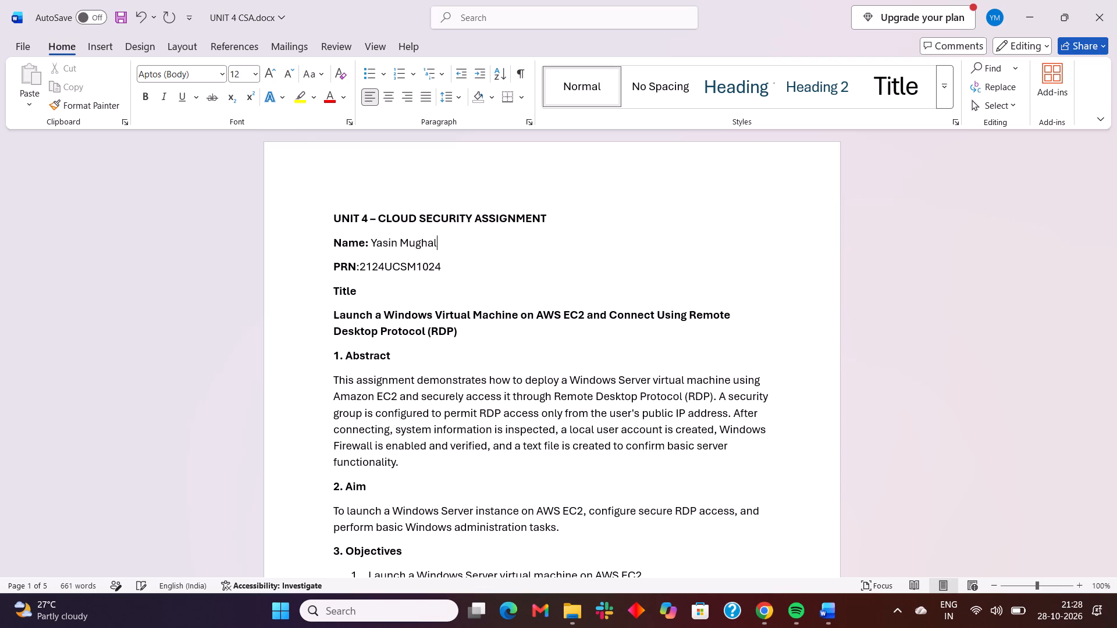
# Add a space after the PRN colon and replace the number's last three digits with the submitter's own.
pyautogui.click(359, 266)
pyautogui.press('space')
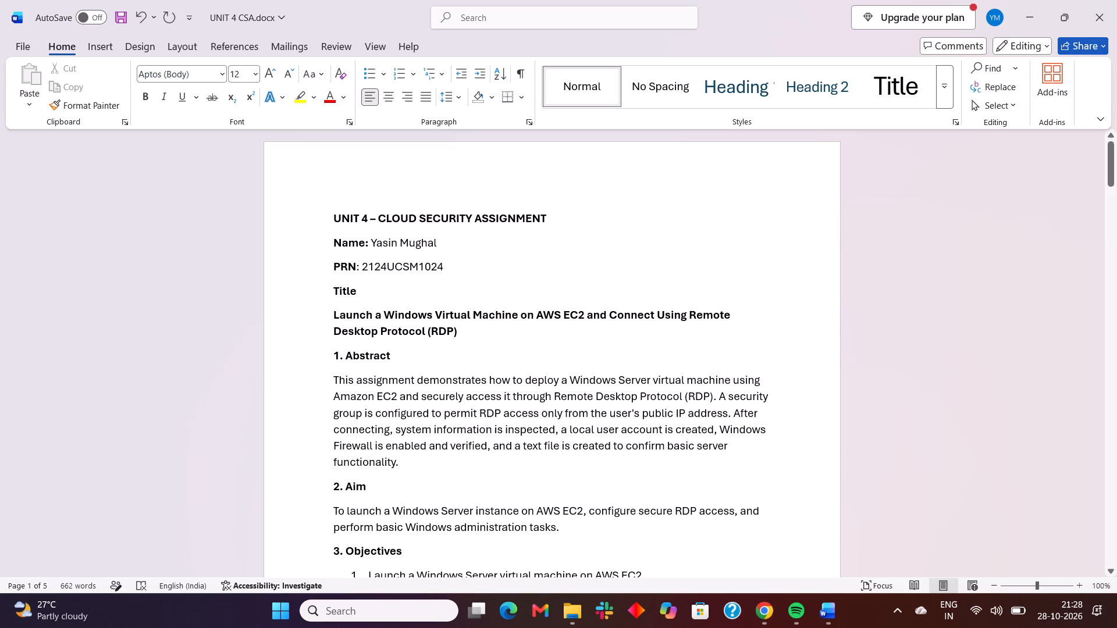
pyautogui.click(450, 267)
pyautogui.press('BackSpace')
pyautogui.press('BackSpace')
pyautogui.press('BackSpace')
pyautogui.write('100')
pyautogui.click(439, 289)
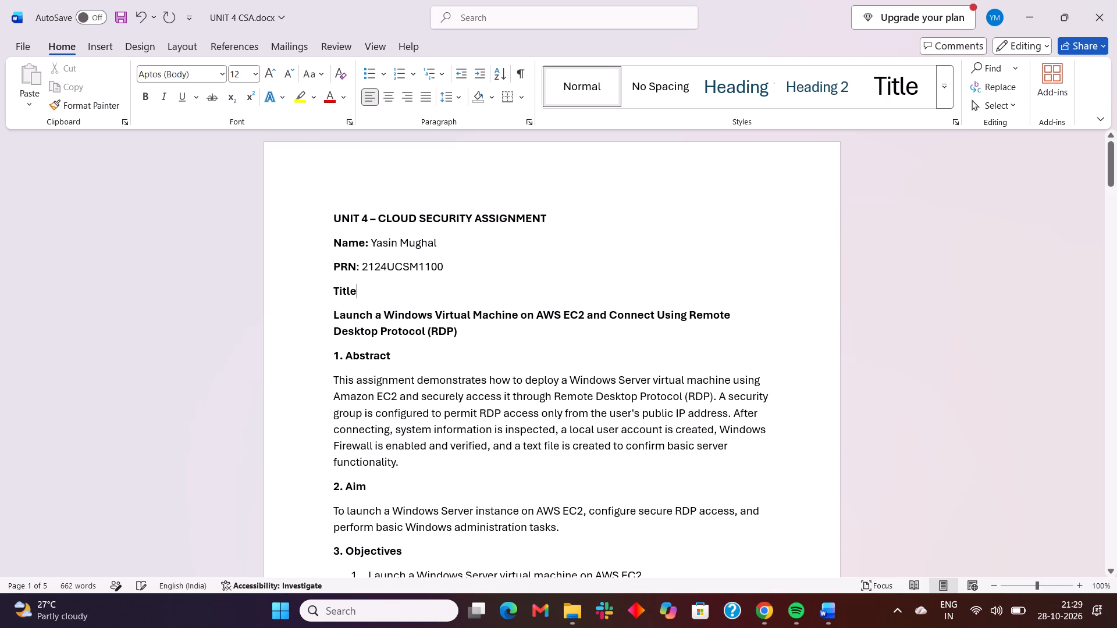
pyautogui.click(439, 289)
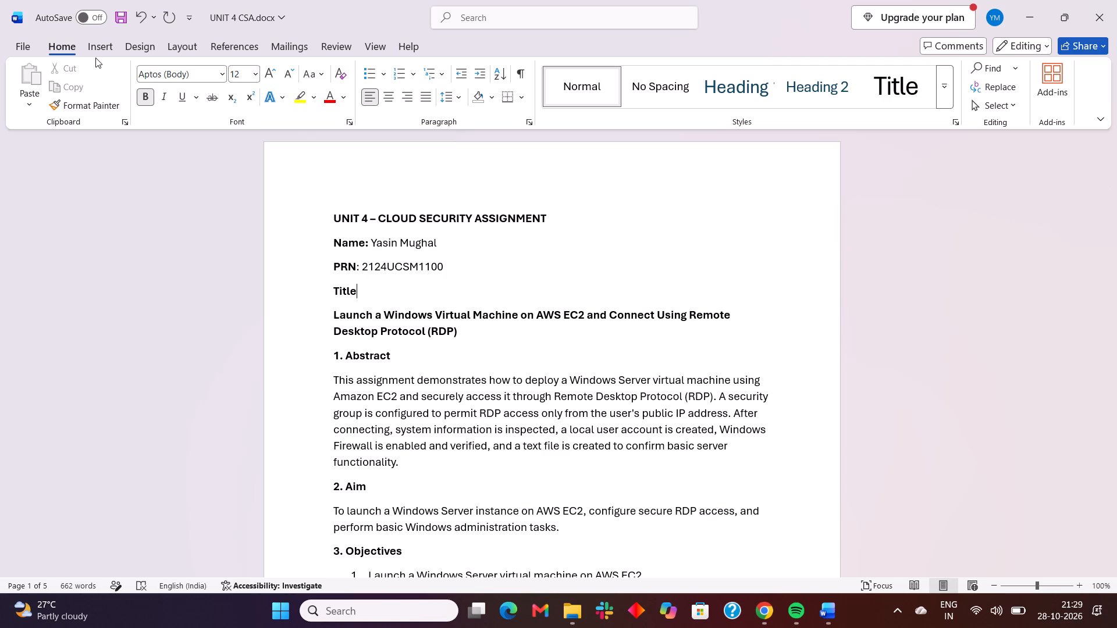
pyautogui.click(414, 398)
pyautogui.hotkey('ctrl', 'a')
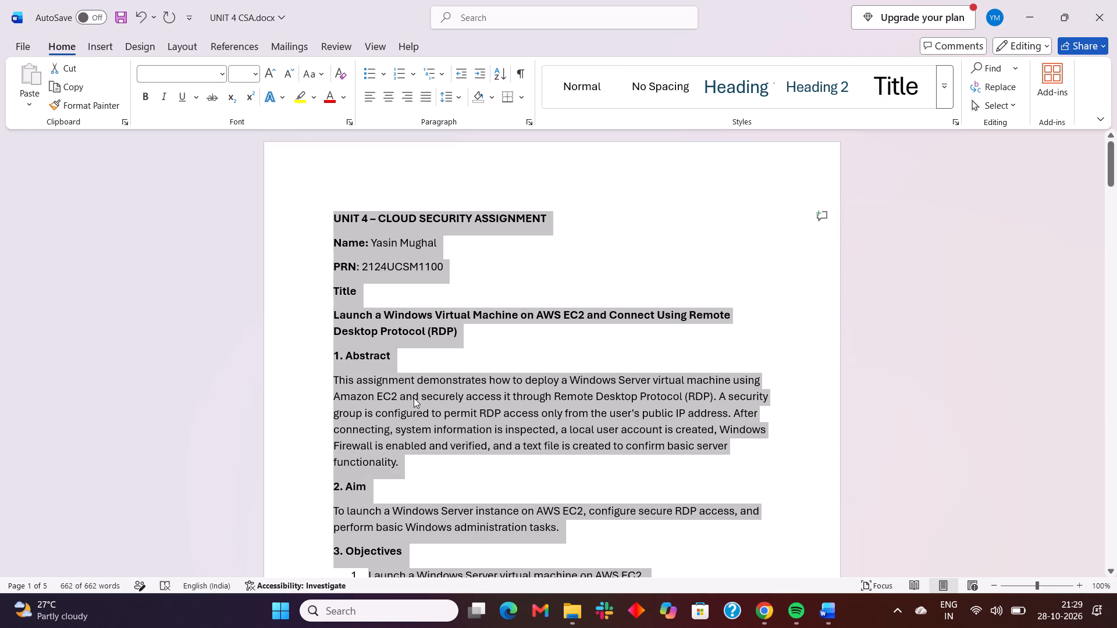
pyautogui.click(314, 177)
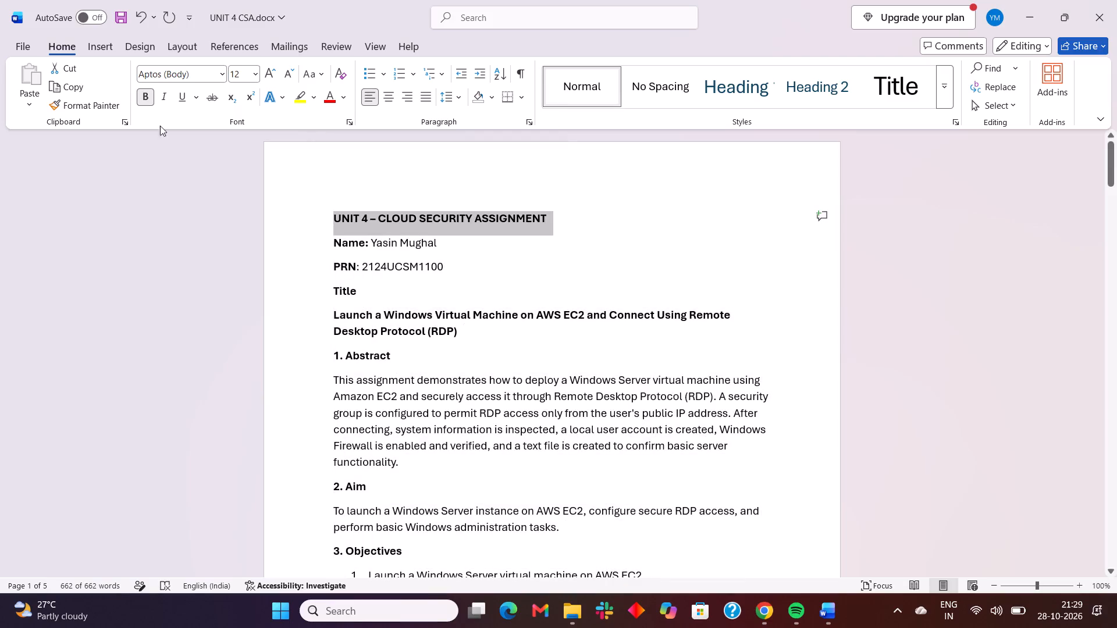
# Save the edited assignment in the Downloads folder under the name UNIT 4 CSA.docx.
pyautogui.click(18, 44)
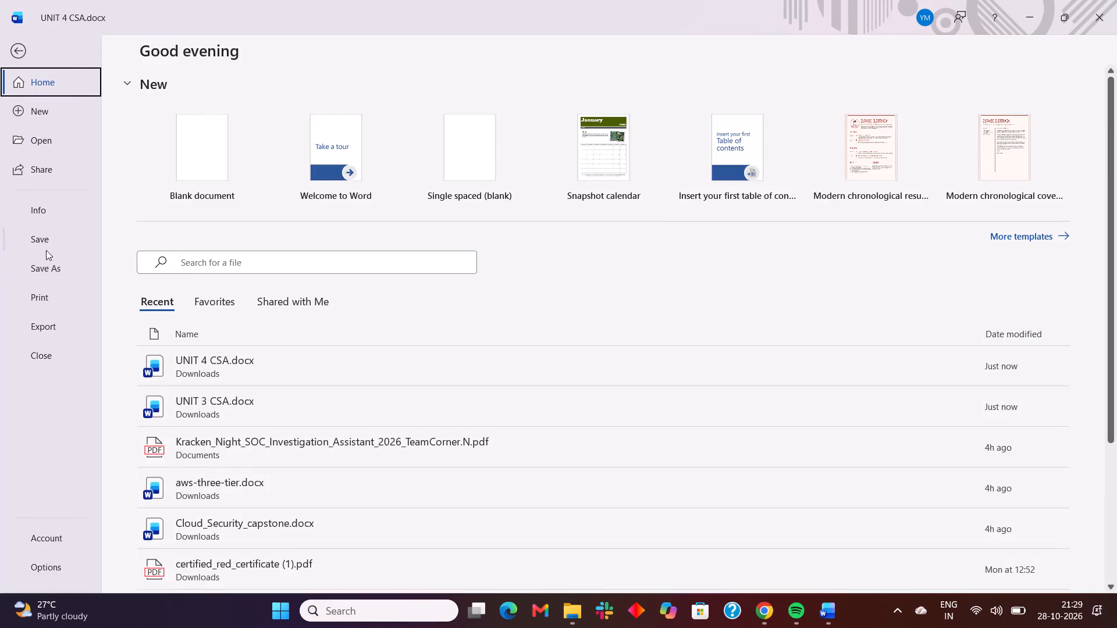
pyautogui.click(49, 273)
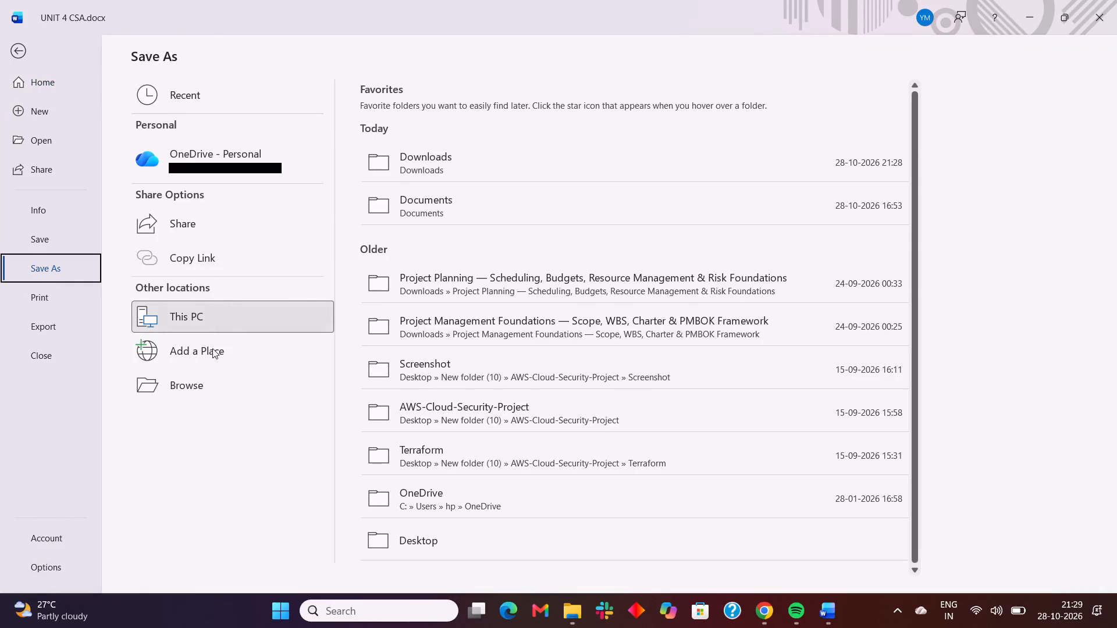
pyautogui.click(467, 172)
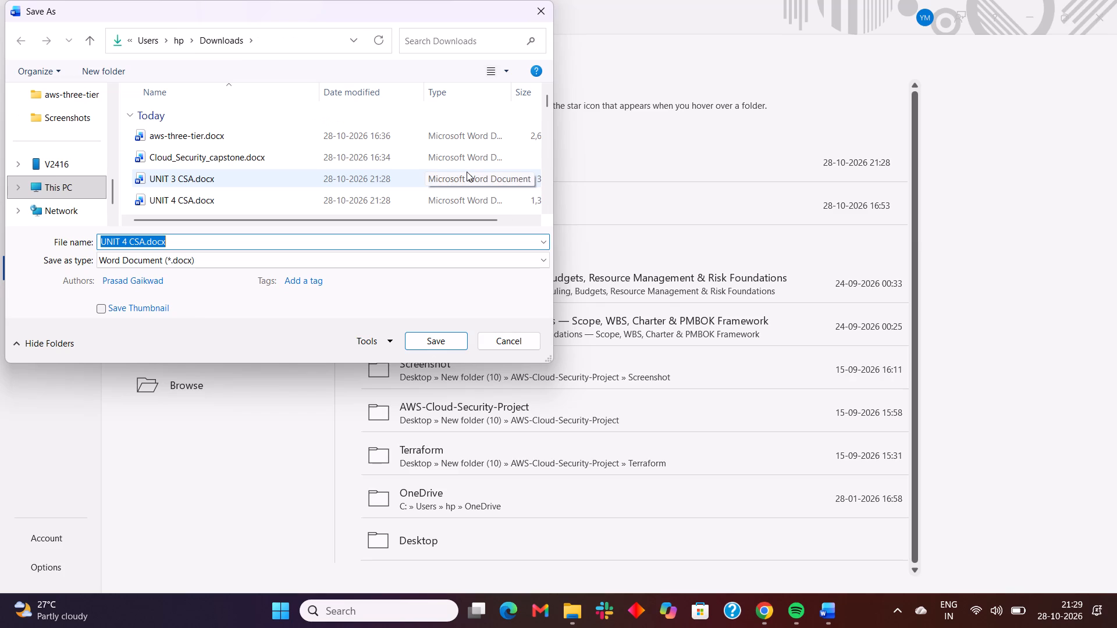
pyautogui.click(196, 238)
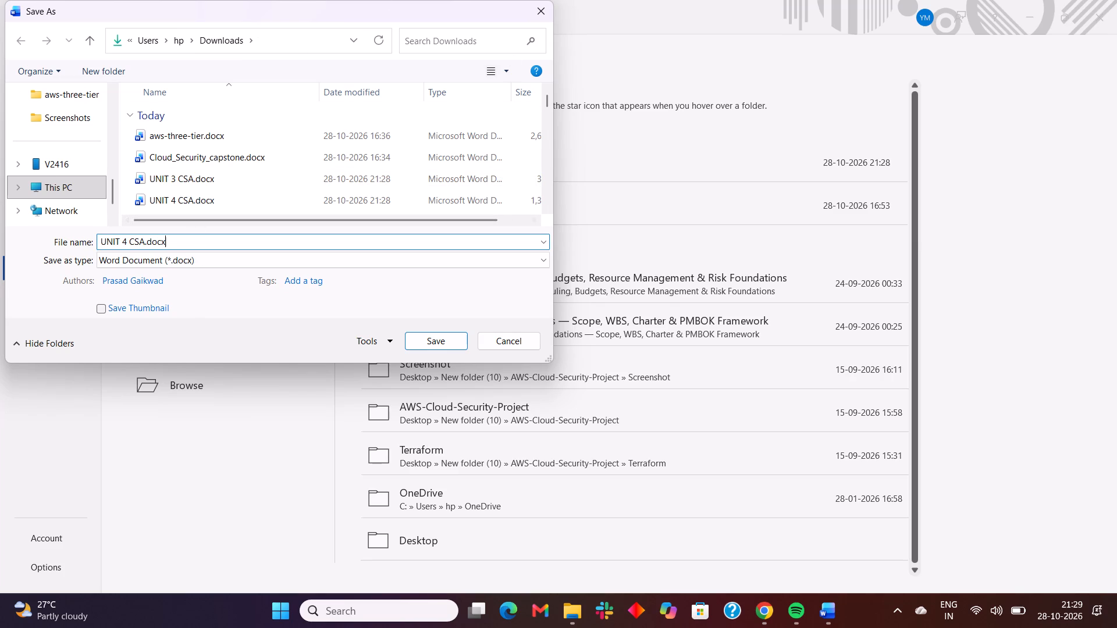
pyautogui.click(149, 242)
pyautogui.moveTo(141, 241); pyautogui.dragTo(99, 241)
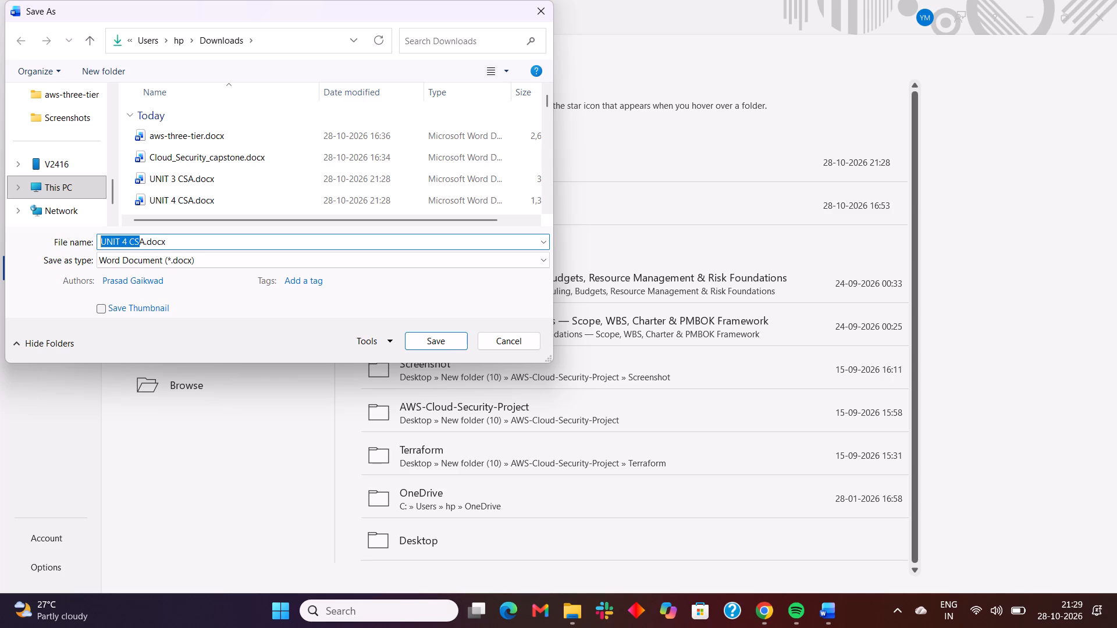
pyautogui.click(146, 241)
pyautogui.moveTo(146, 241); pyautogui.dragTo(108, 241)
pyautogui.moveTo(108, 241); pyautogui.dragTo(108, 241)
pyautogui.click(184, 247)
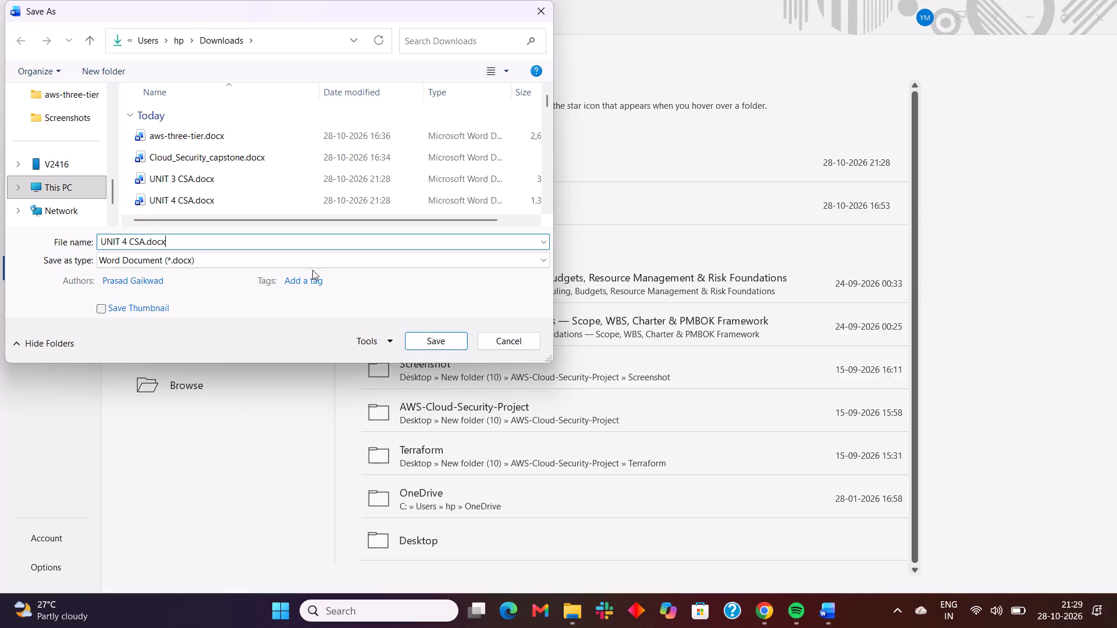
pyautogui.click(437, 344)
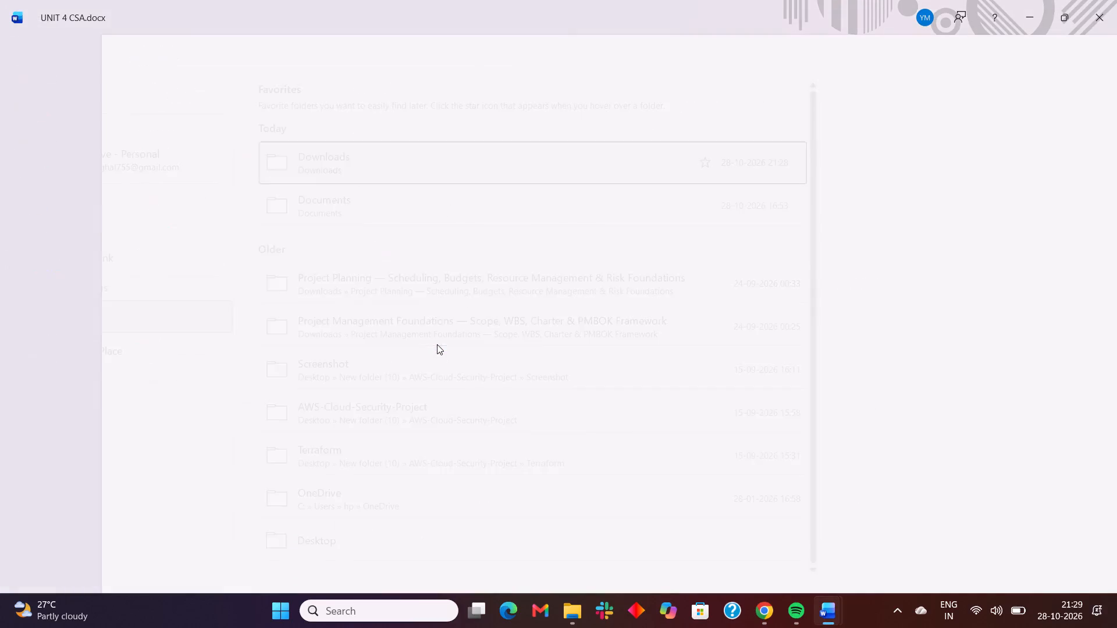
pyautogui.click(486, 242)
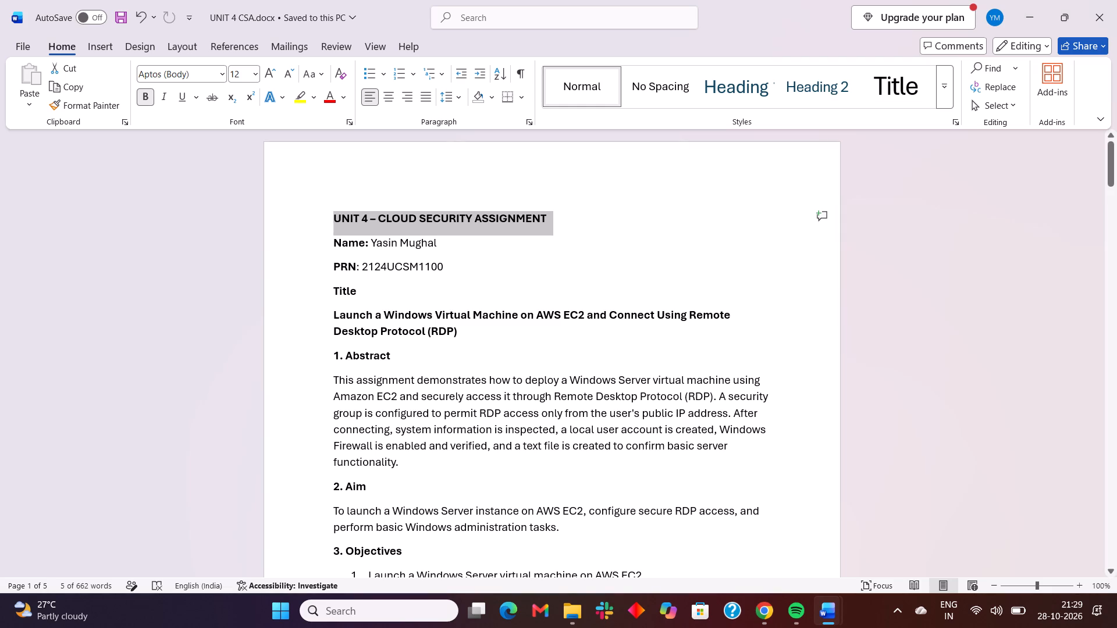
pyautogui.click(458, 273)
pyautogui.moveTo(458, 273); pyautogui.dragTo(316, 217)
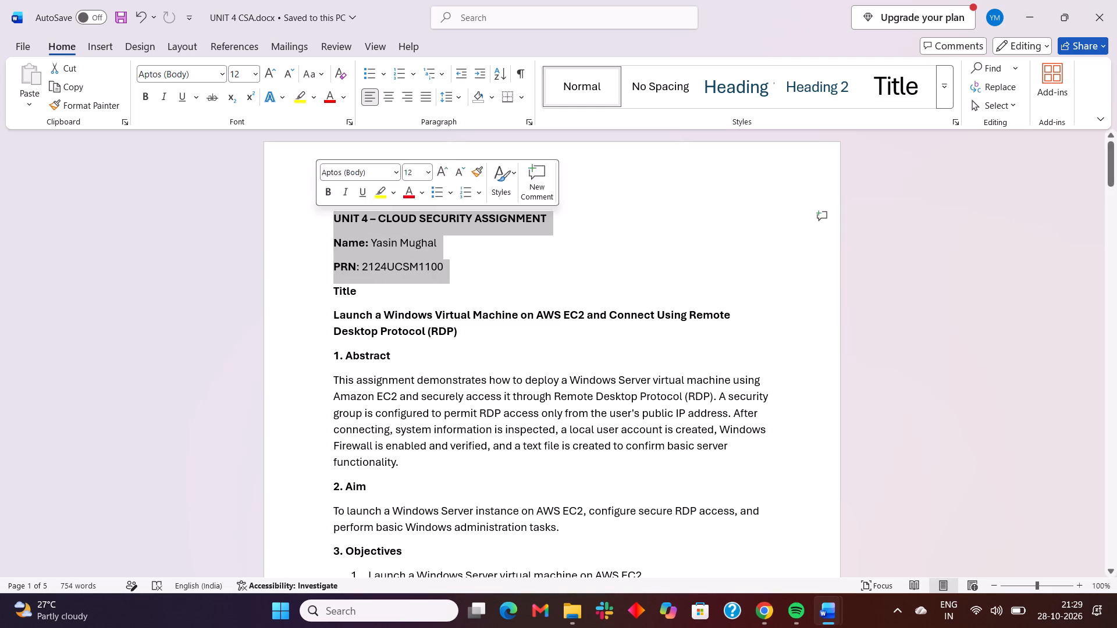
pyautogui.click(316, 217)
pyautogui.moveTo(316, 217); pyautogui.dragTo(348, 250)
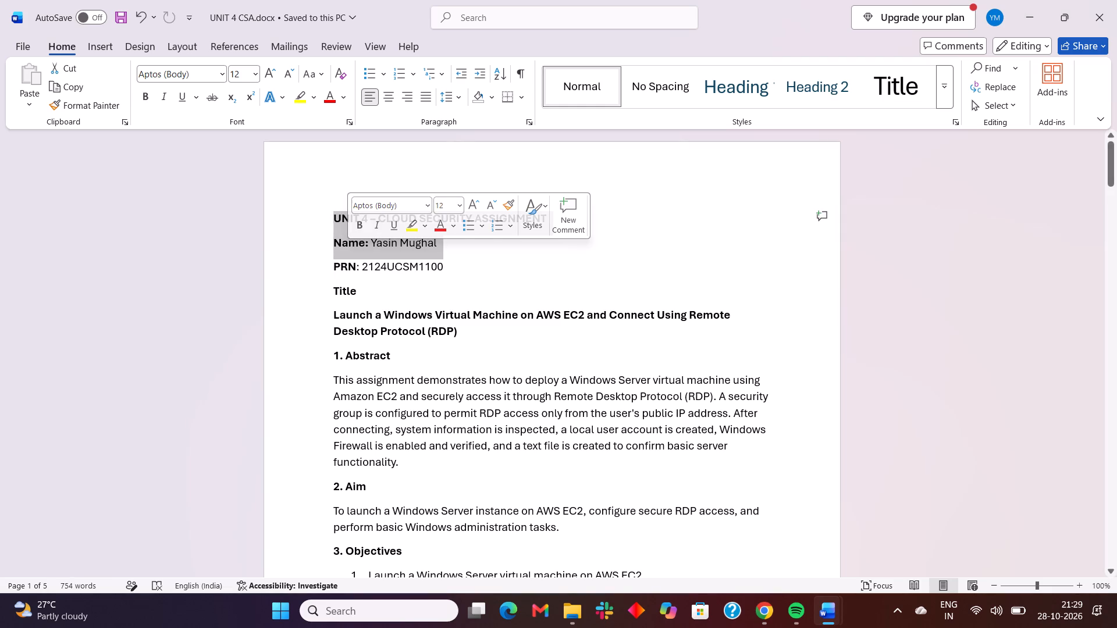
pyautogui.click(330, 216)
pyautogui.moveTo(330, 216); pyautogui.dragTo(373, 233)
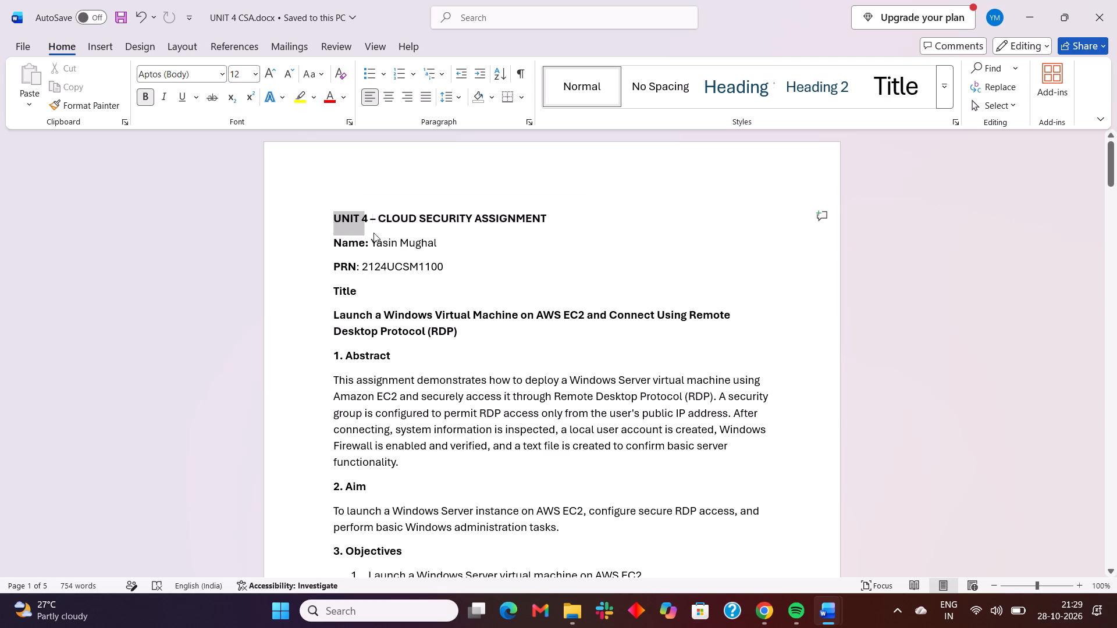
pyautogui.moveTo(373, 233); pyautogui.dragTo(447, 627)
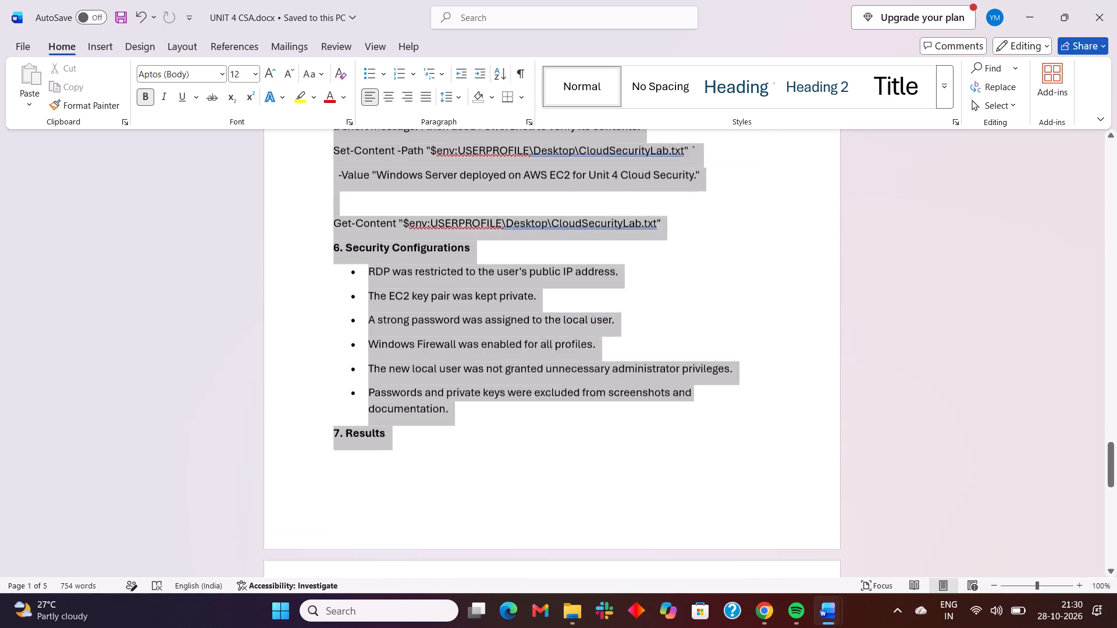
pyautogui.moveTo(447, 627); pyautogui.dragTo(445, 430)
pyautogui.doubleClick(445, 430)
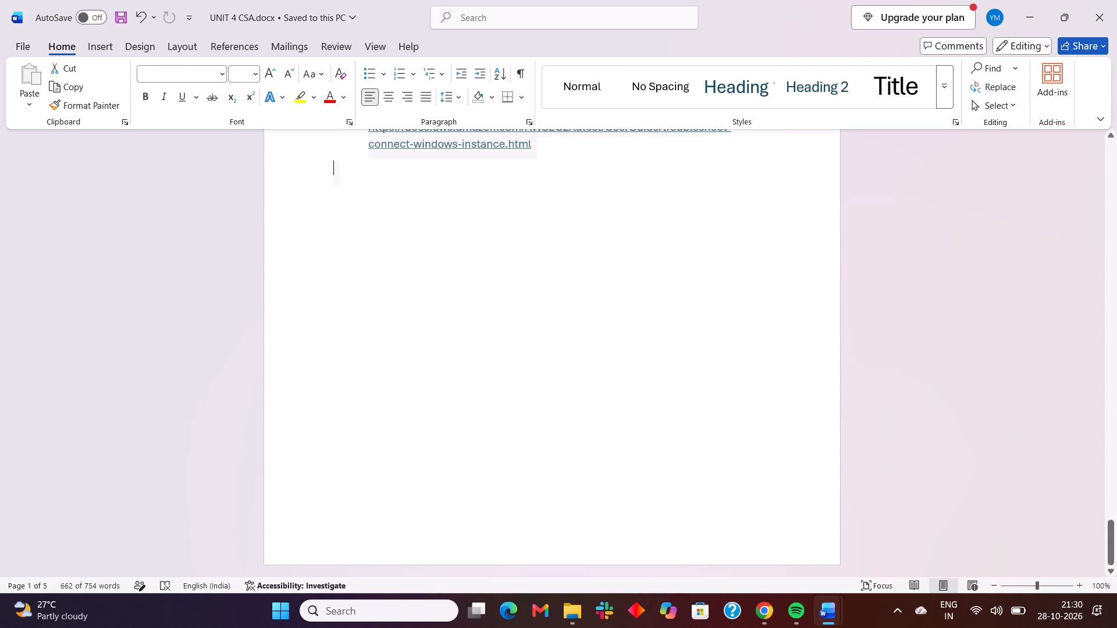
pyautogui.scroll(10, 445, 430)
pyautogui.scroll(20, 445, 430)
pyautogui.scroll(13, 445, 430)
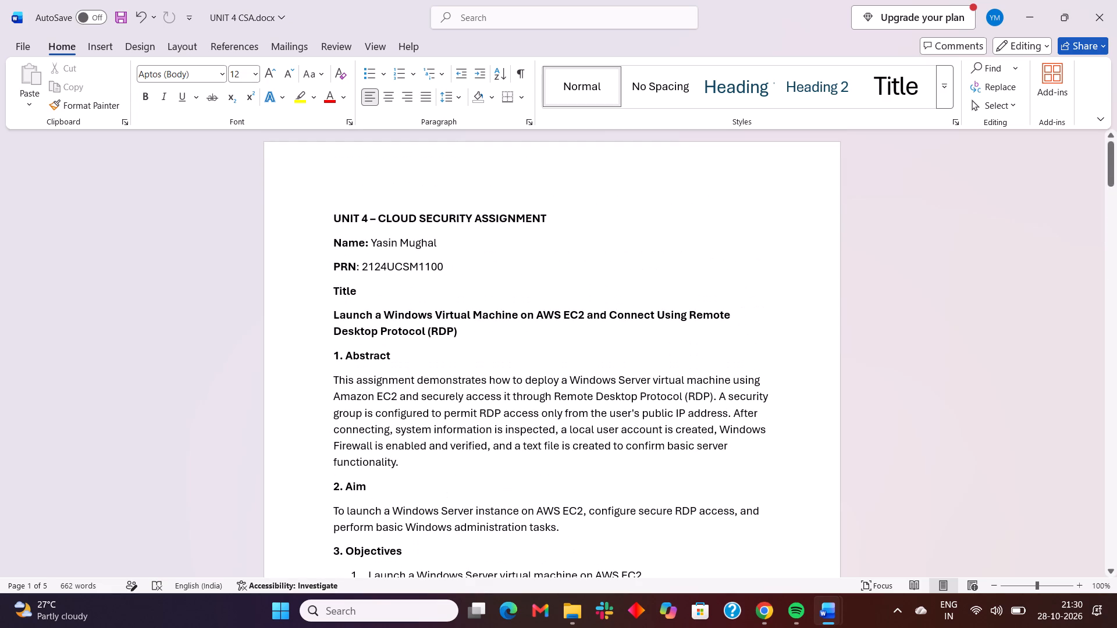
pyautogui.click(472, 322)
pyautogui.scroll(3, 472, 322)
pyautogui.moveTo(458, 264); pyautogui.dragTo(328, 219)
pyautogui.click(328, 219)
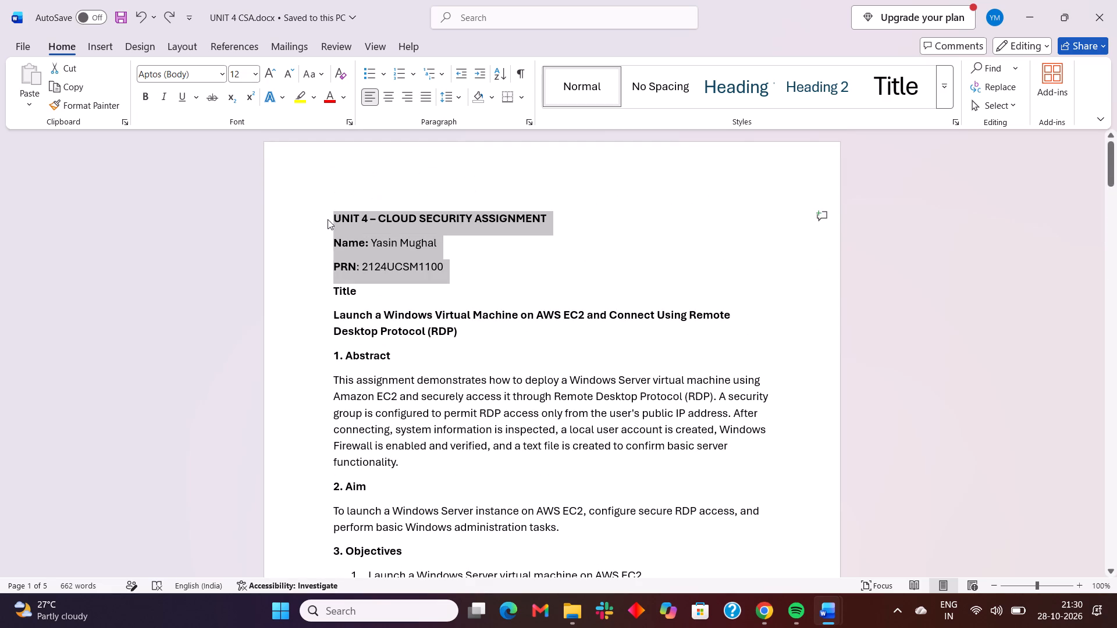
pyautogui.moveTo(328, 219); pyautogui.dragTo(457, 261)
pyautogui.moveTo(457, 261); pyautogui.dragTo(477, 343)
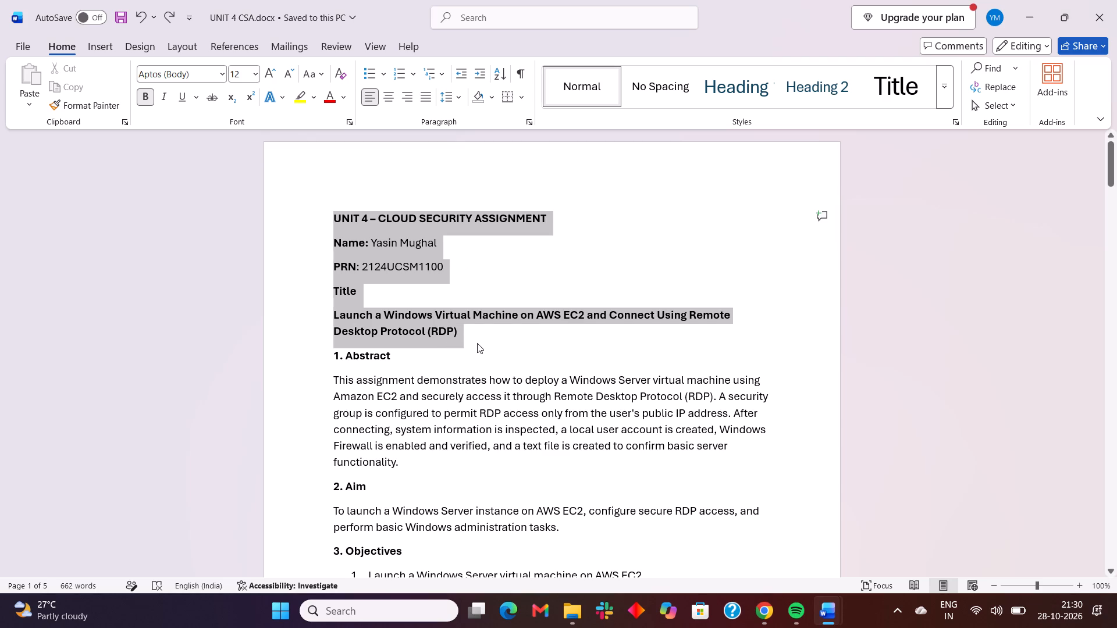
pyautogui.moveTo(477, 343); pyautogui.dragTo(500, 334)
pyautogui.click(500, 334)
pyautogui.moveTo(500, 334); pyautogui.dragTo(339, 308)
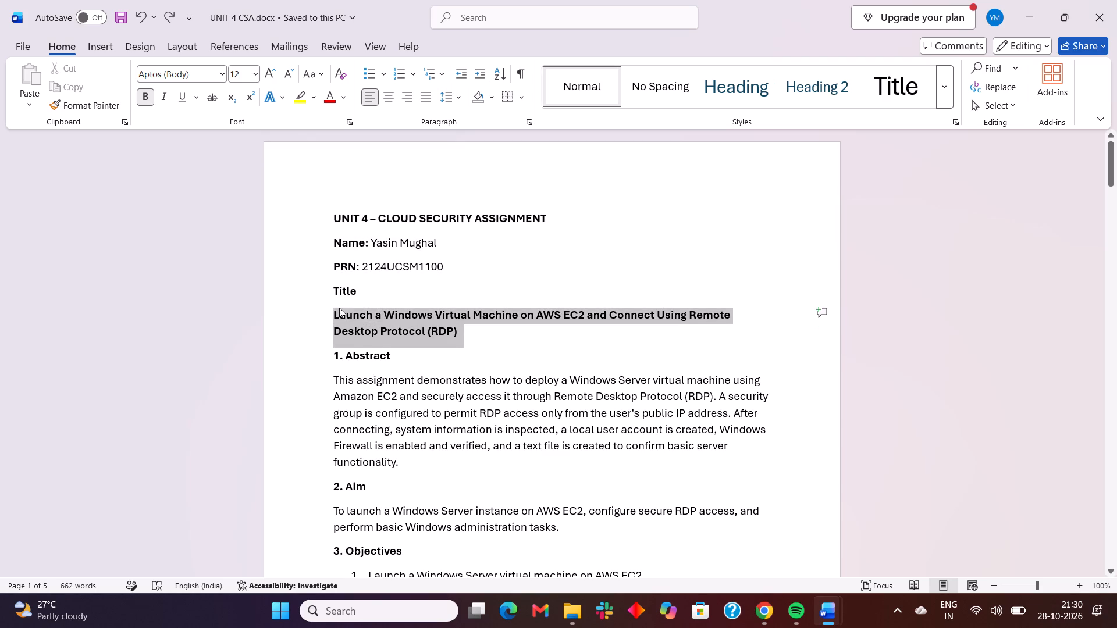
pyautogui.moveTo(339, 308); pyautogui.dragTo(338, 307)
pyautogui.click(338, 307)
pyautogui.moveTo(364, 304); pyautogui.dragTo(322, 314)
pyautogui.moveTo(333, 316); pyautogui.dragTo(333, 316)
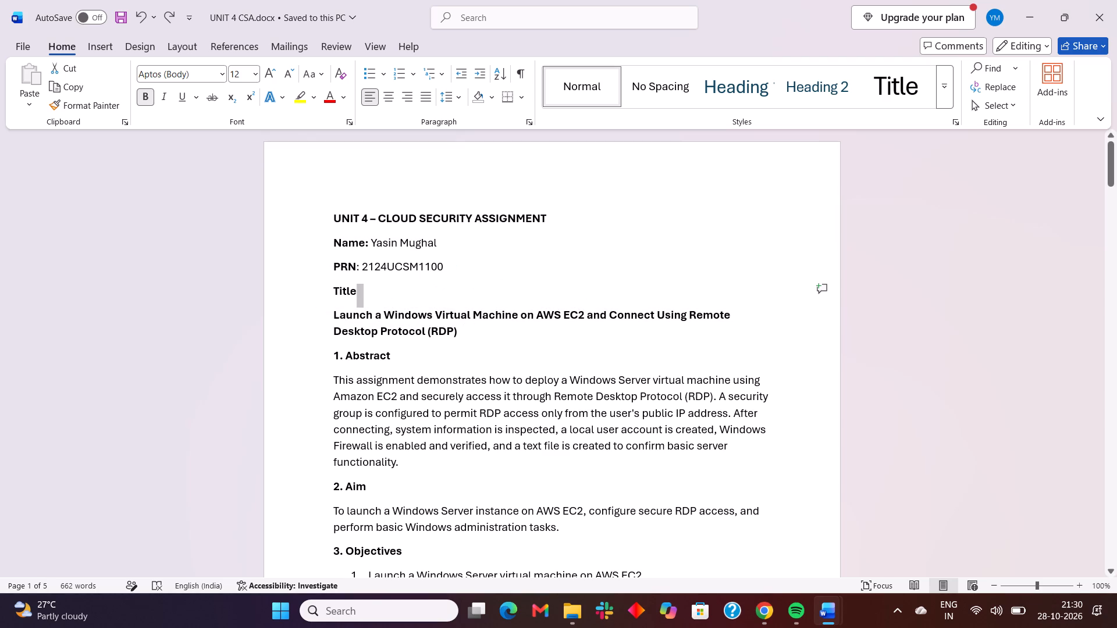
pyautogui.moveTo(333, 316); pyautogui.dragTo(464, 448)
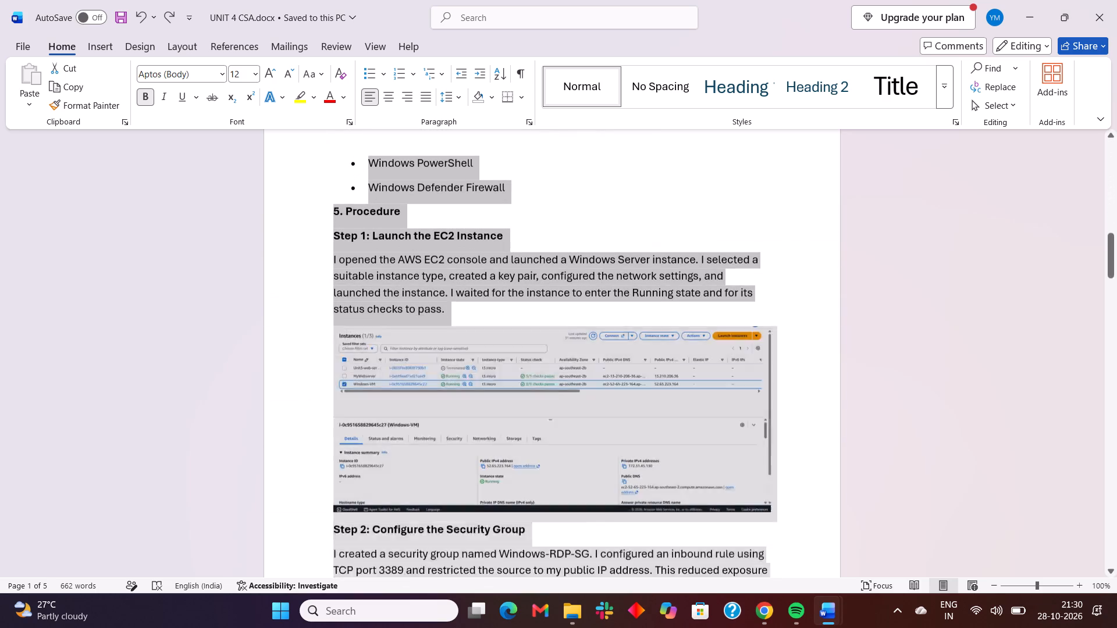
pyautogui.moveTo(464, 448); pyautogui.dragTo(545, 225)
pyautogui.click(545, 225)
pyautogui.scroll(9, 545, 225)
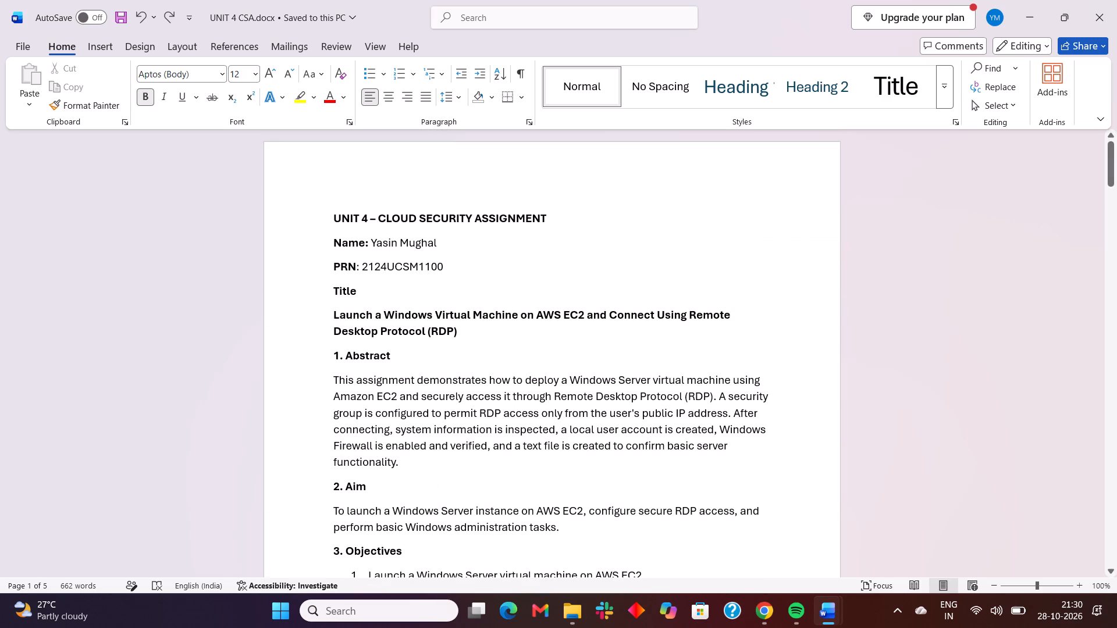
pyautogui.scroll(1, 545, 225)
# Look through the UNIT 4 assignment from its heading to the end of the references, and return to the first page.
pyautogui.moveTo(321, 213); pyautogui.dragTo(371, 254)
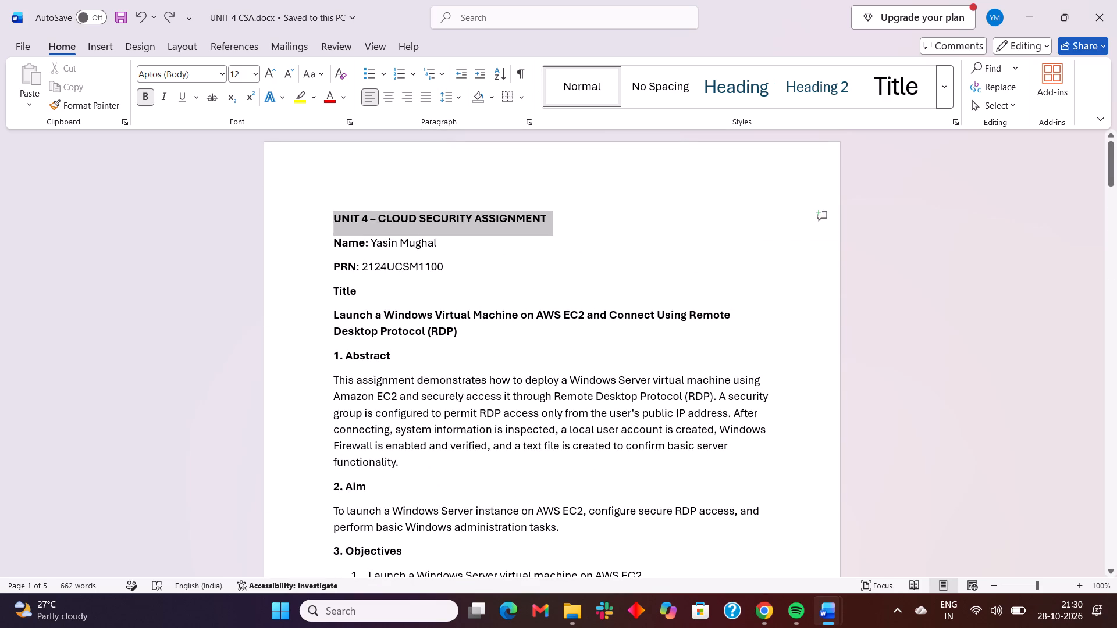
pyautogui.moveTo(371, 254); pyautogui.dragTo(453, 519)
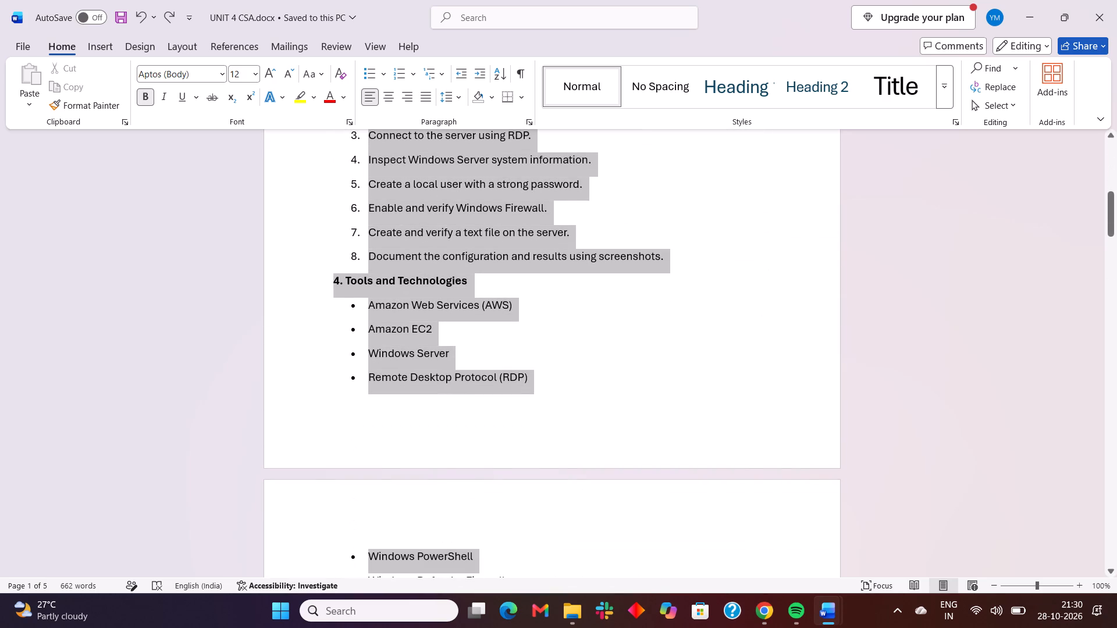
pyautogui.moveTo(453, 519); pyautogui.dragTo(505, 627)
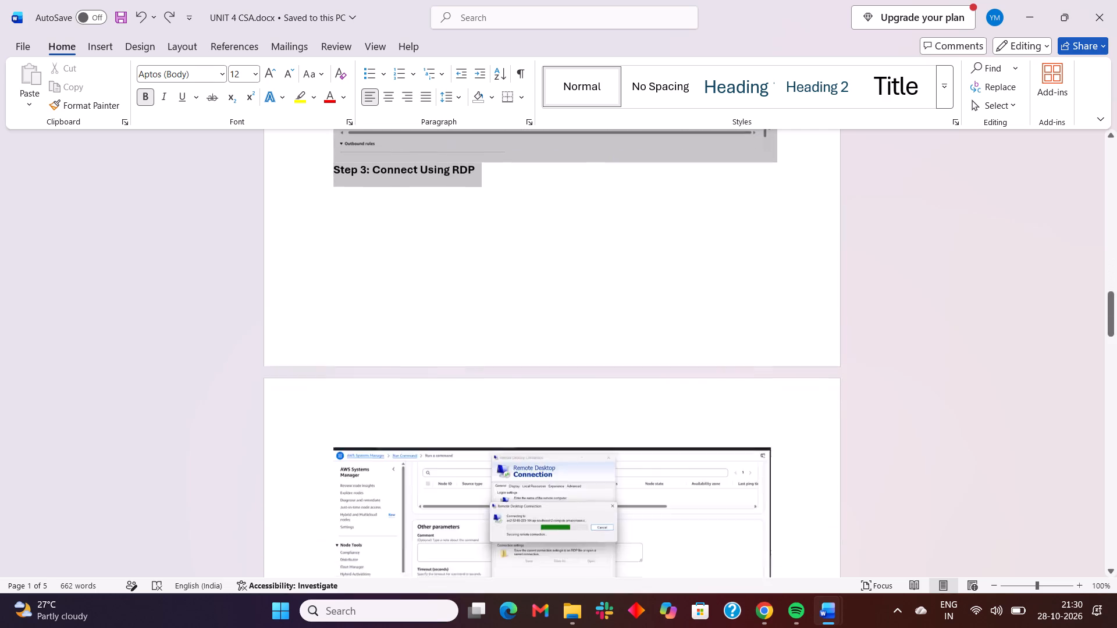
pyautogui.moveTo(505, 627); pyautogui.dragTo(504, 625)
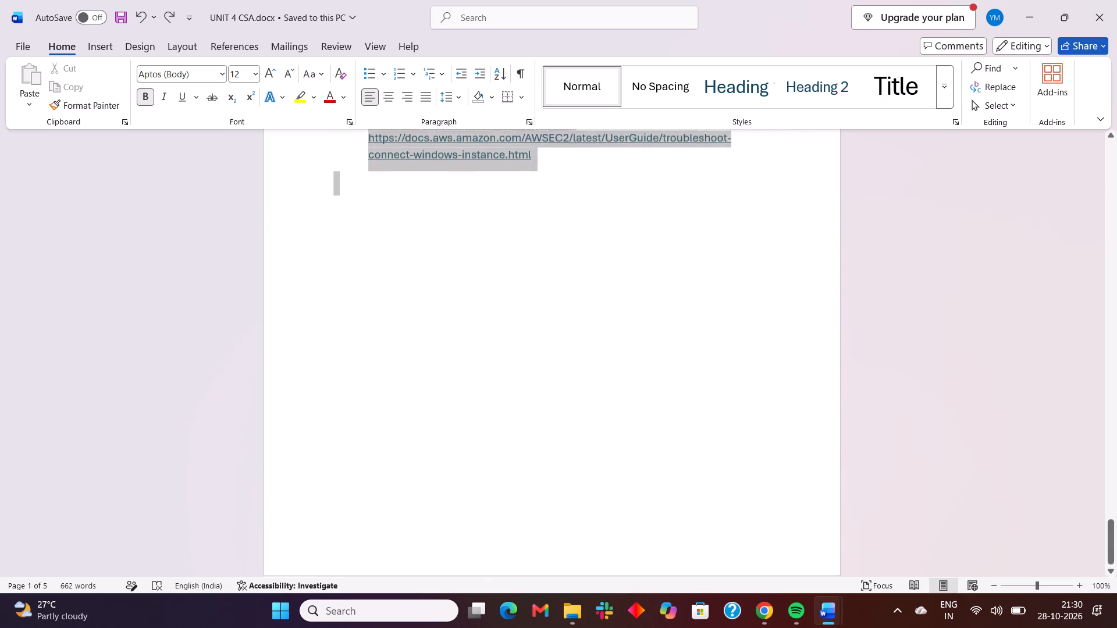
pyautogui.moveTo(504, 625); pyautogui.dragTo(550, 324)
pyautogui.click(550, 324)
pyautogui.scroll(8, 550, 324)
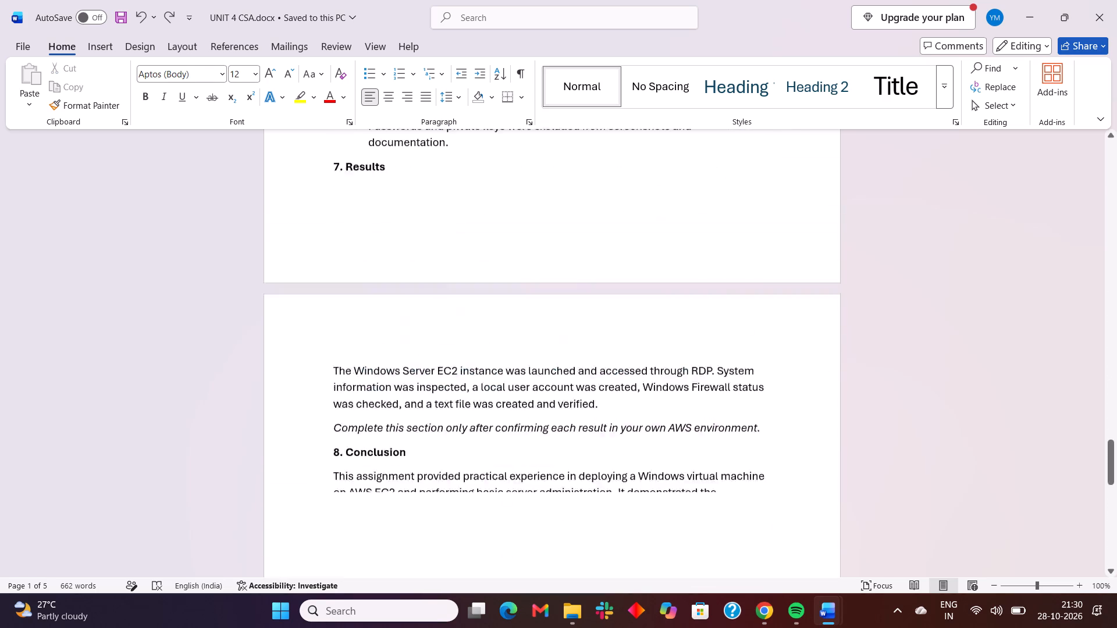
pyautogui.scroll(19, 550, 324)
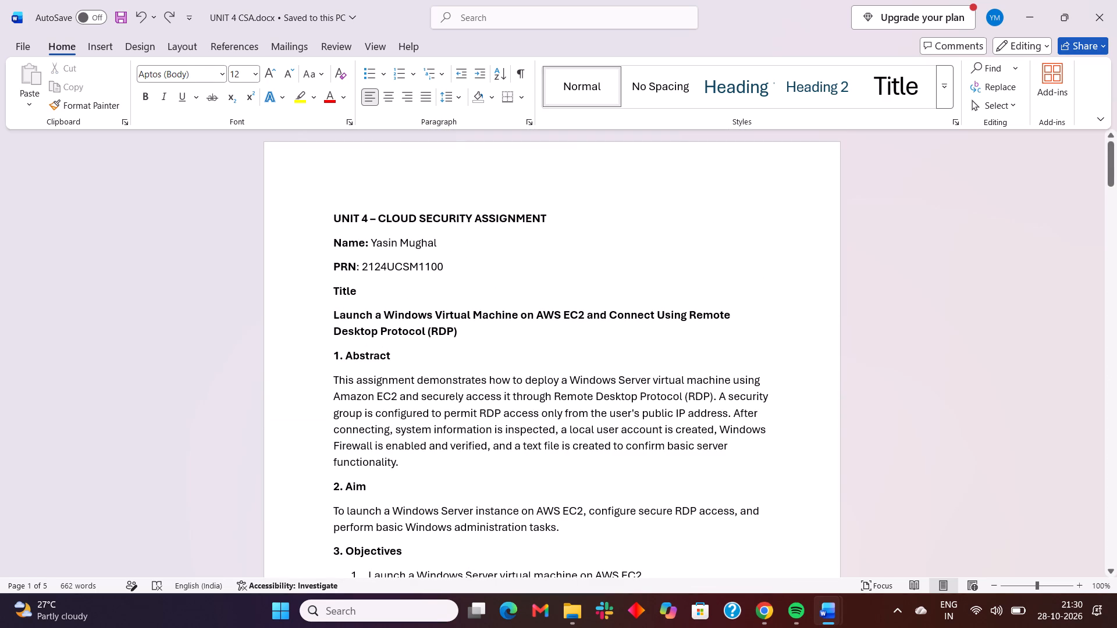
# Check the UNIT 4 assignment once more, from the heading down to the references and back up to the name and PRN lines.
pyautogui.moveTo(330, 218); pyautogui.dragTo(440, 627)
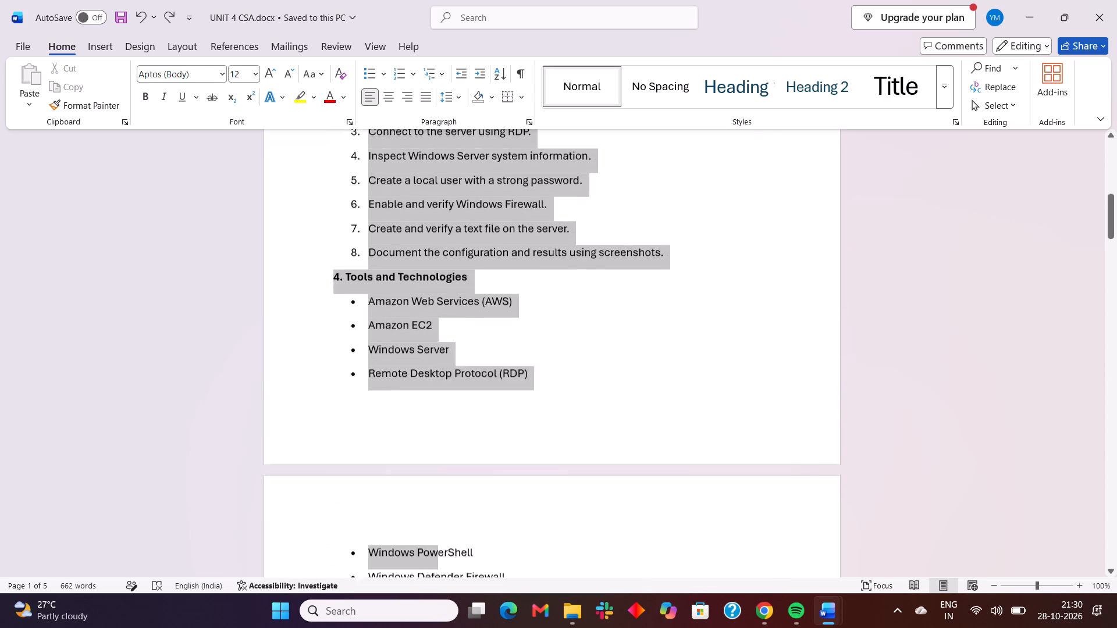
pyautogui.moveTo(440, 627); pyautogui.dragTo(488, 549)
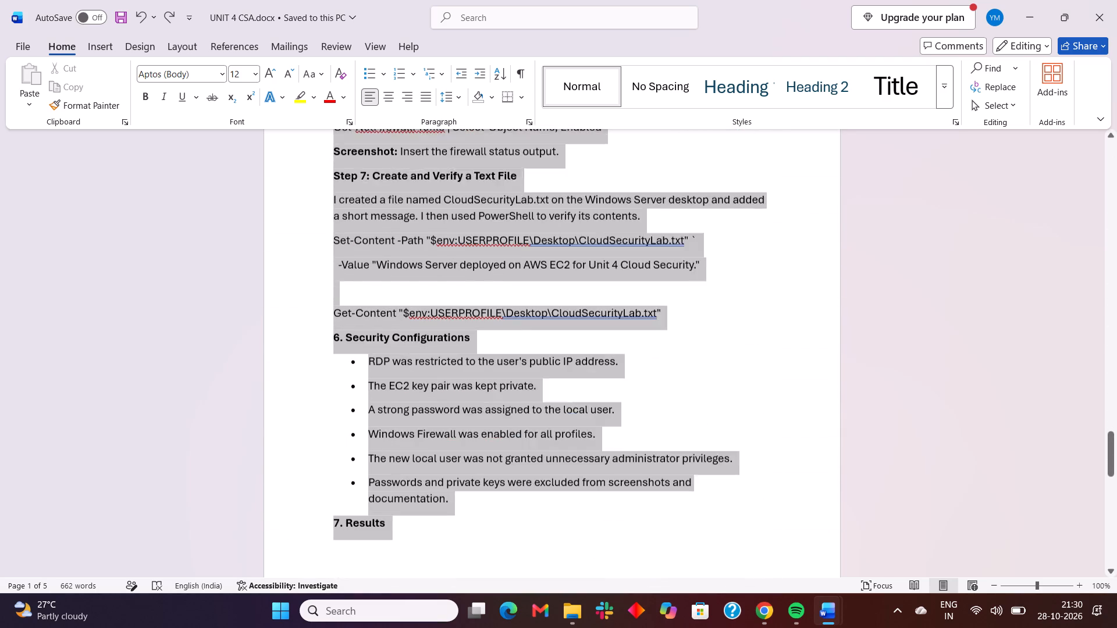
pyautogui.moveTo(488, 549); pyautogui.dragTo(521, 502)
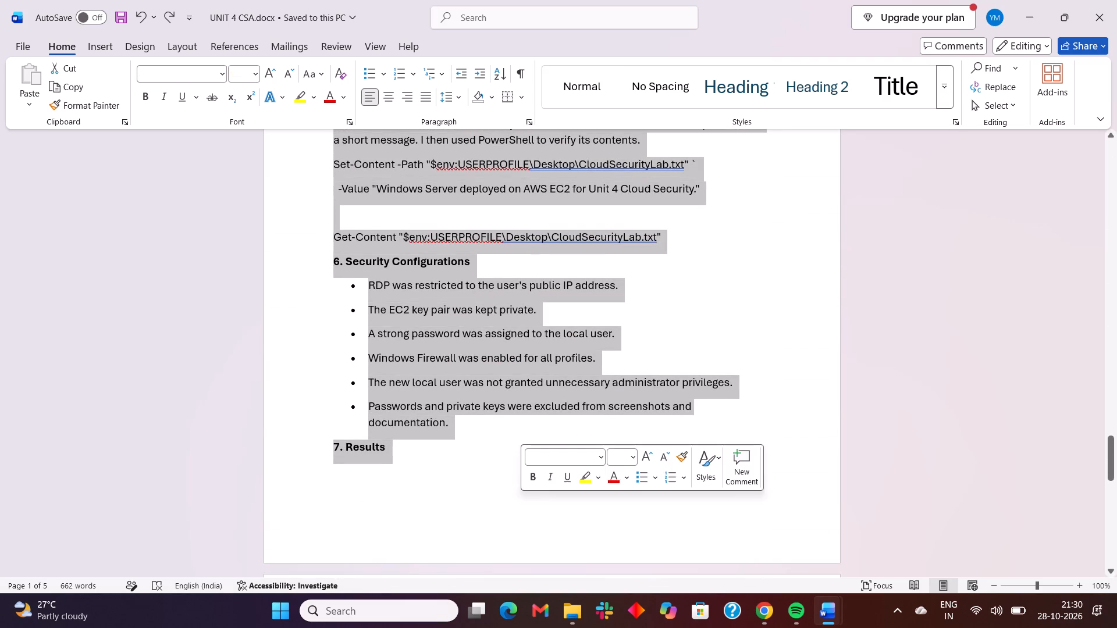
pyautogui.scroll(-6, 521, 502)
pyautogui.scroll(2, 521, 502)
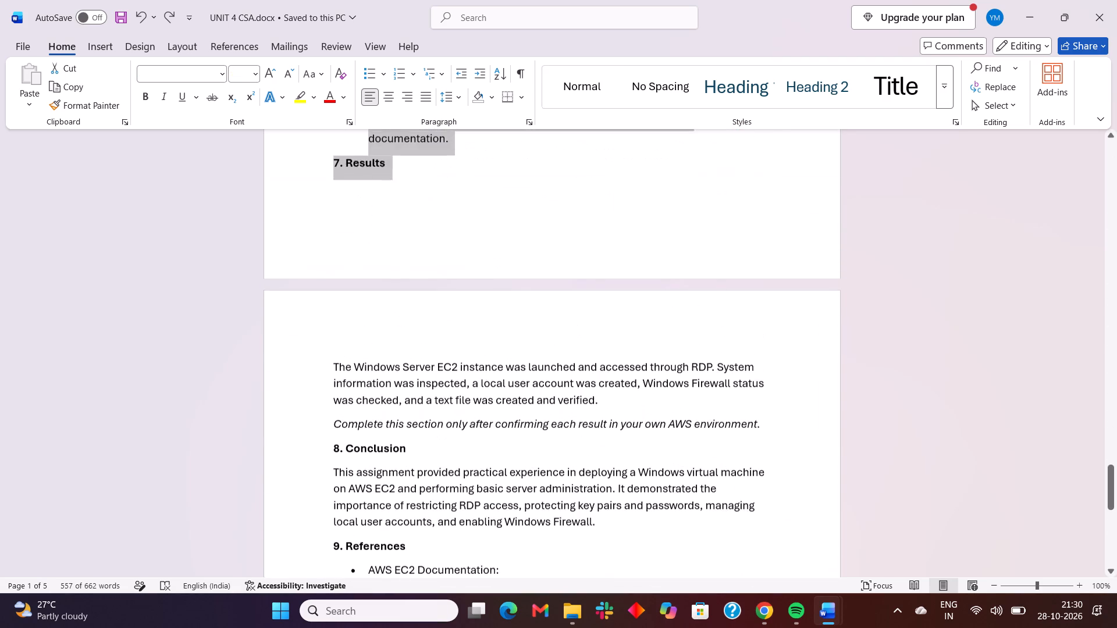
pyautogui.scroll(-3, 521, 502)
pyautogui.moveTo(592, 445); pyautogui.dragTo(448, 294)
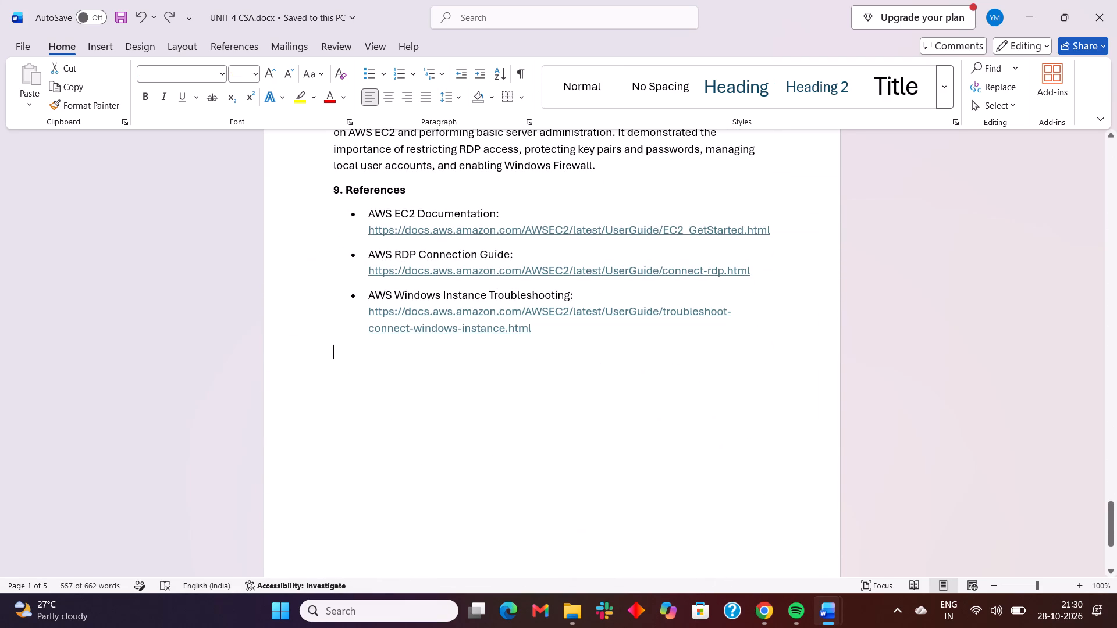
pyautogui.moveTo(448, 294); pyautogui.dragTo(346, 38)
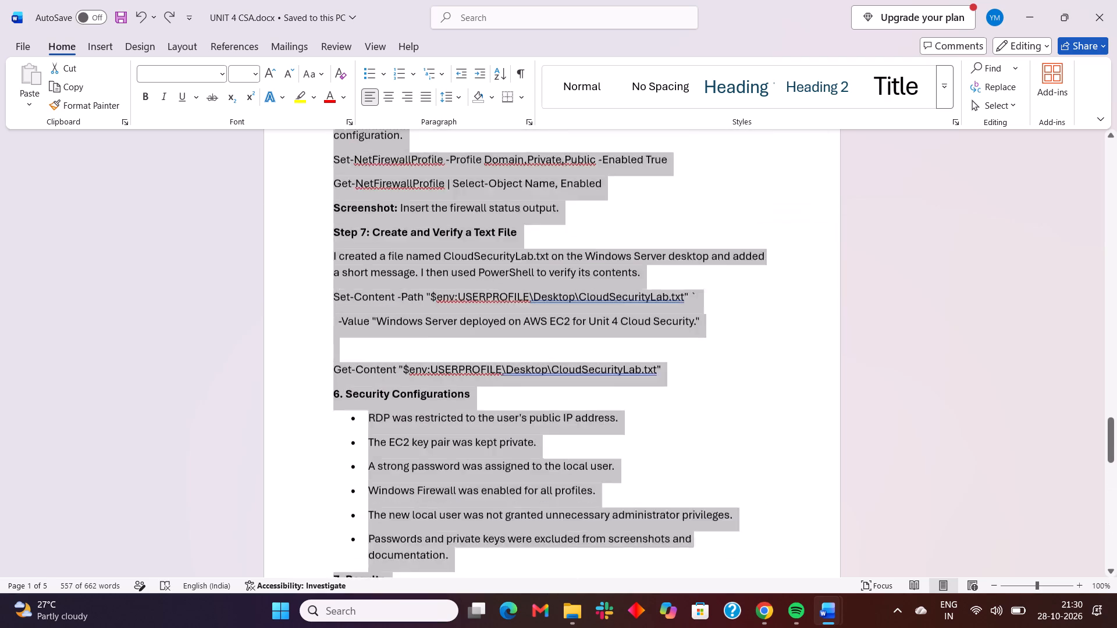
pyautogui.moveTo(346, 38); pyautogui.dragTo(346, 0)
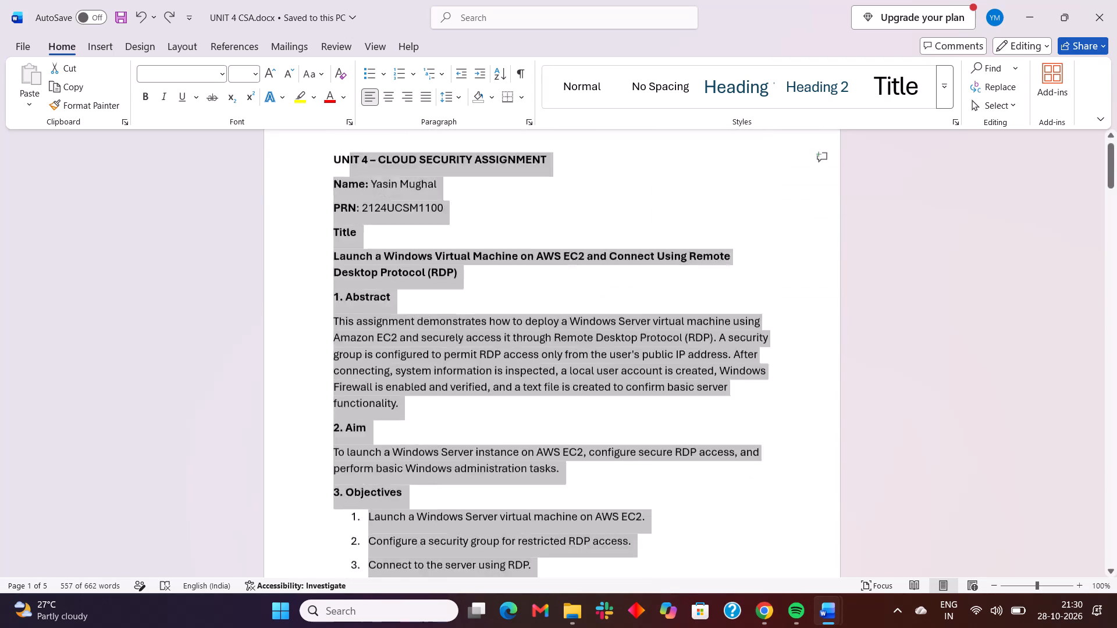
pyautogui.moveTo(346, 0); pyautogui.dragTo(307, 180)
pyautogui.click(307, 180)
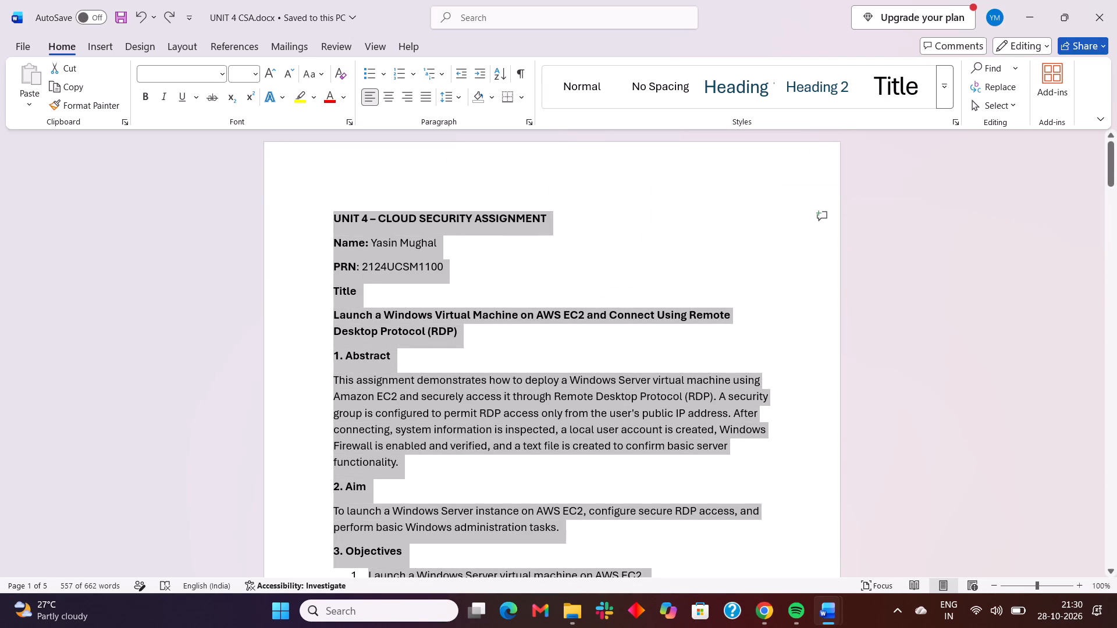
pyautogui.doubleClick(307, 180)
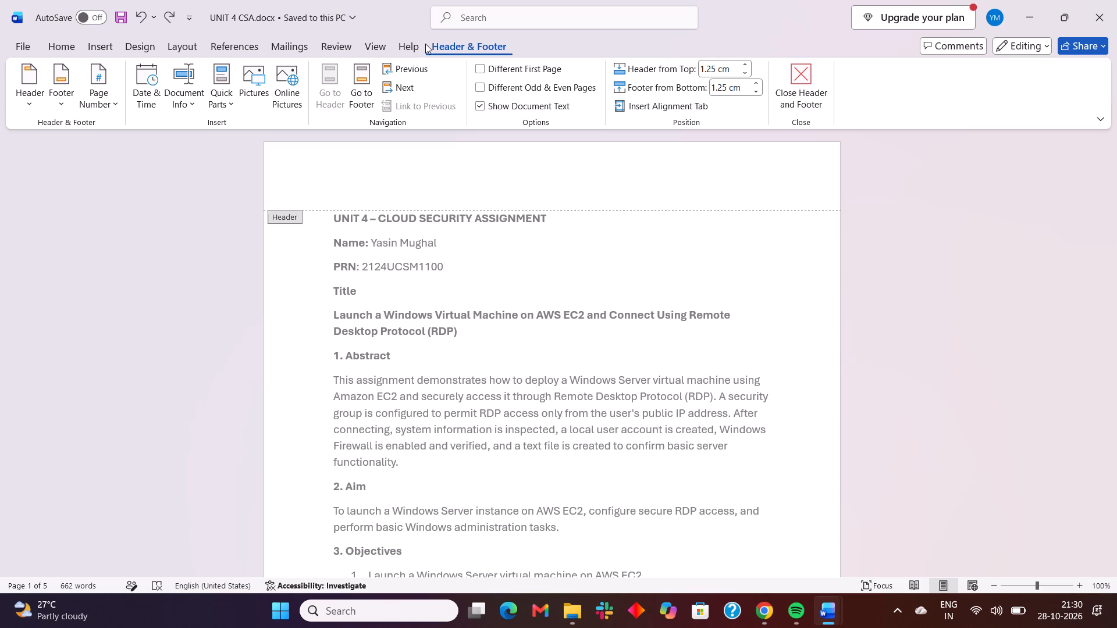
pyautogui.click(305, 237)
# Close UNIT 4 CSA.docx and discard the unsaved changes.
pyautogui.click(1101, 10)
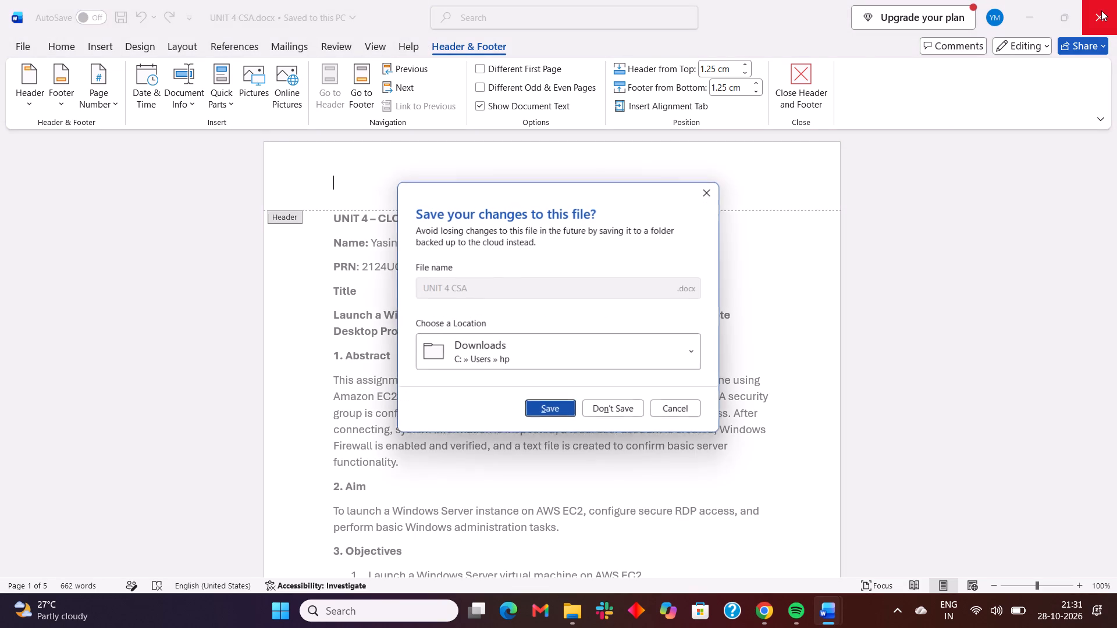
pyautogui.click(710, 194)
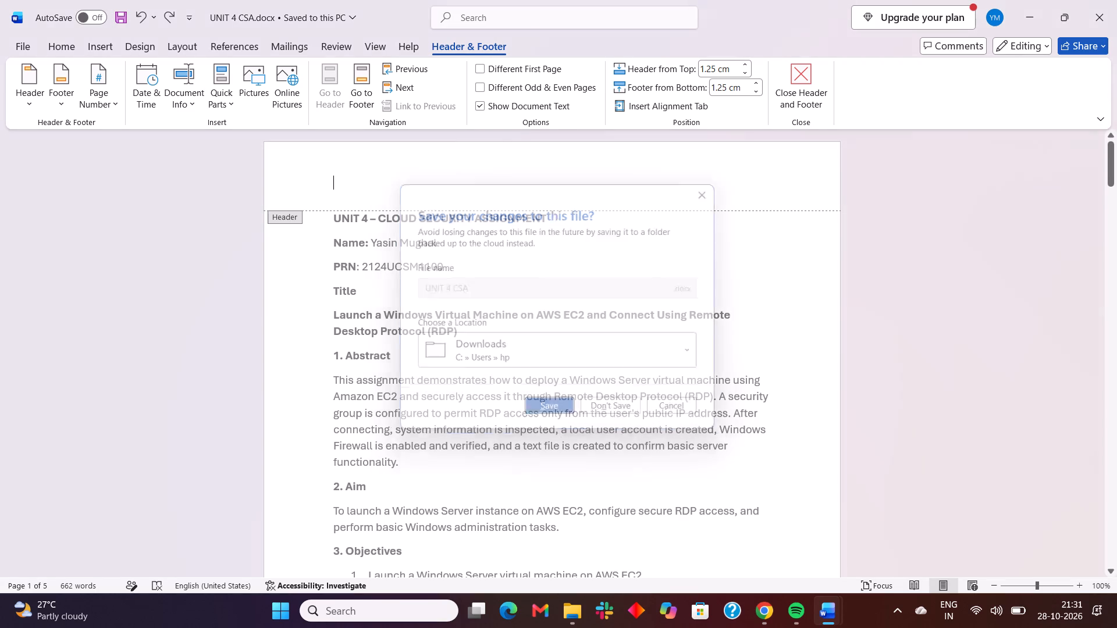
pyautogui.click(1098, 24)
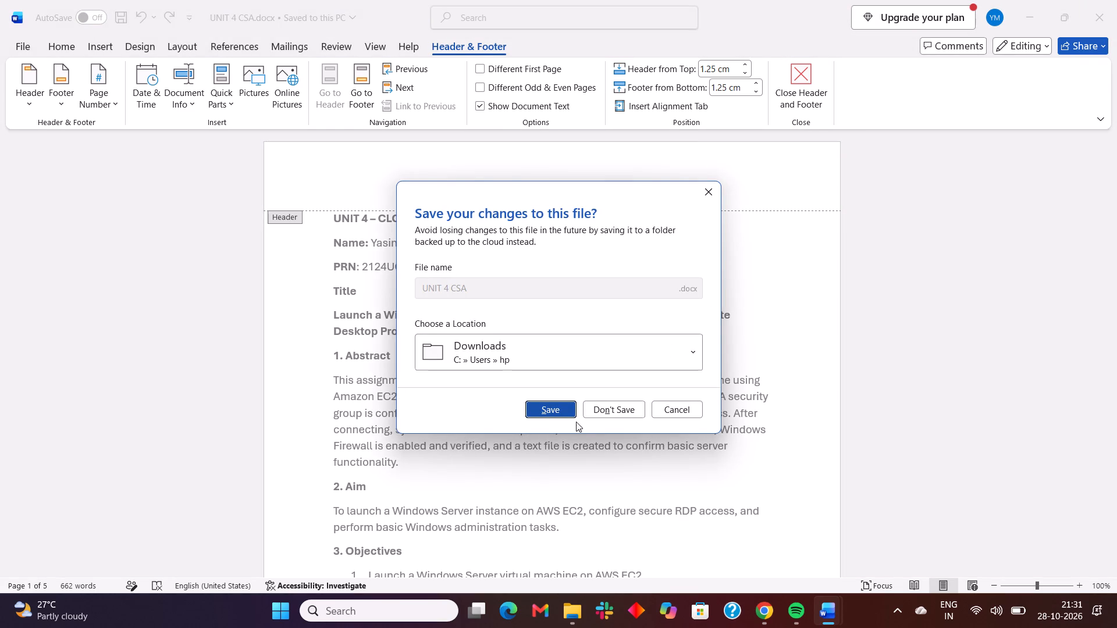
pyautogui.click(606, 406)
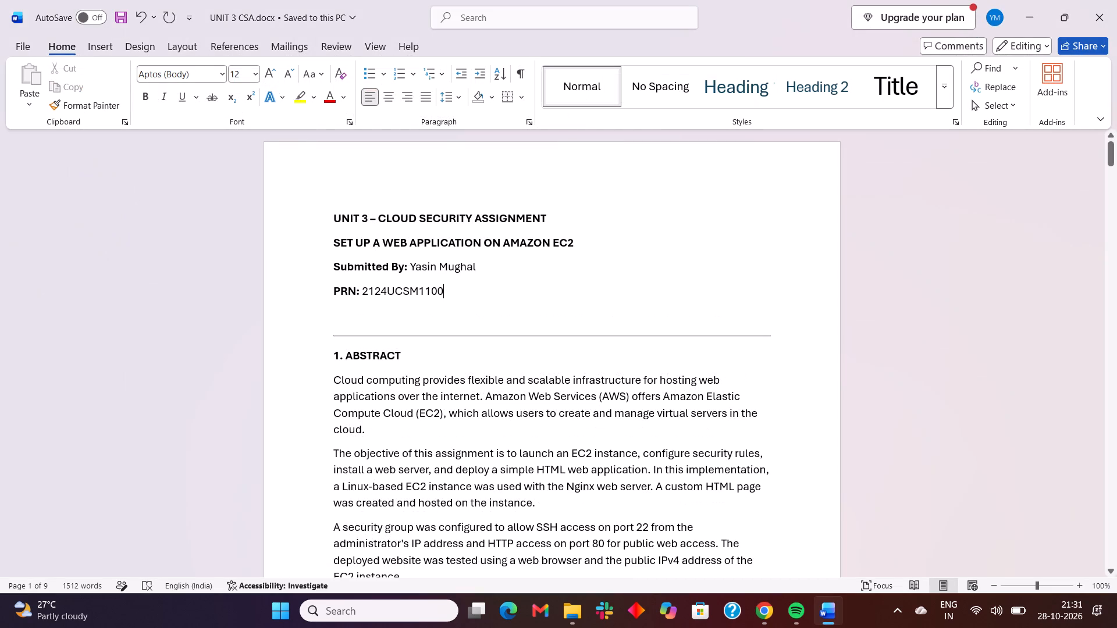
# Review the UNIT 3 assignment from the heading and submitter details through the procedure, limitations and conclusion to the last page.
pyautogui.moveTo(468, 295); pyautogui.dragTo(412, 272)
pyautogui.moveTo(412, 272); pyautogui.dragTo(335, 217)
pyautogui.click(335, 217)
pyautogui.moveTo(335, 217); pyautogui.dragTo(405, 297)
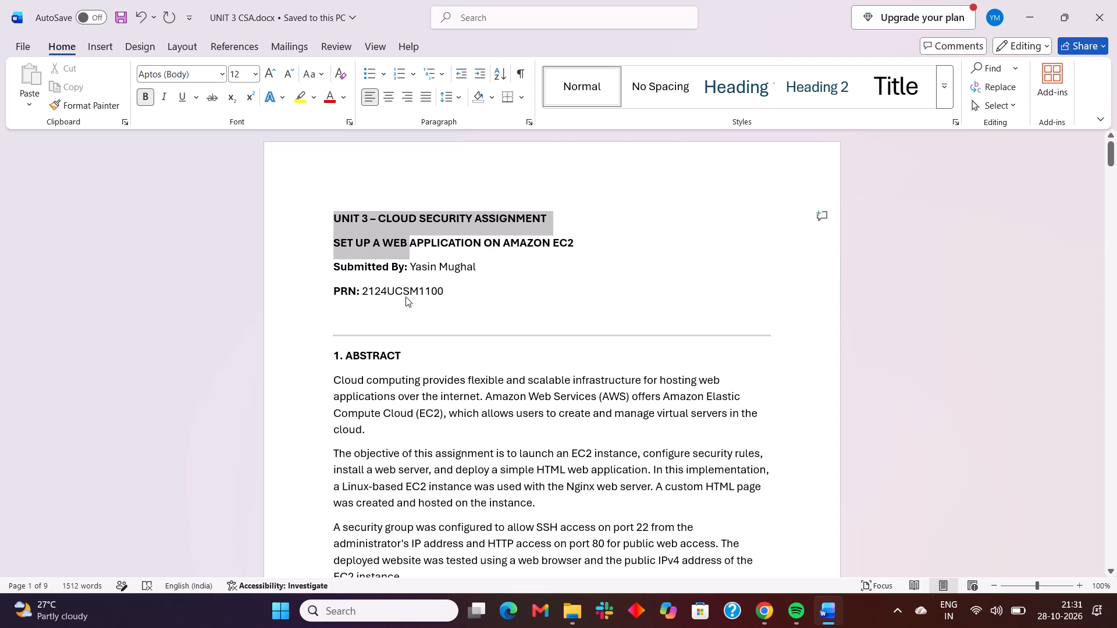
pyautogui.moveTo(405, 297); pyautogui.dragTo(470, 627)
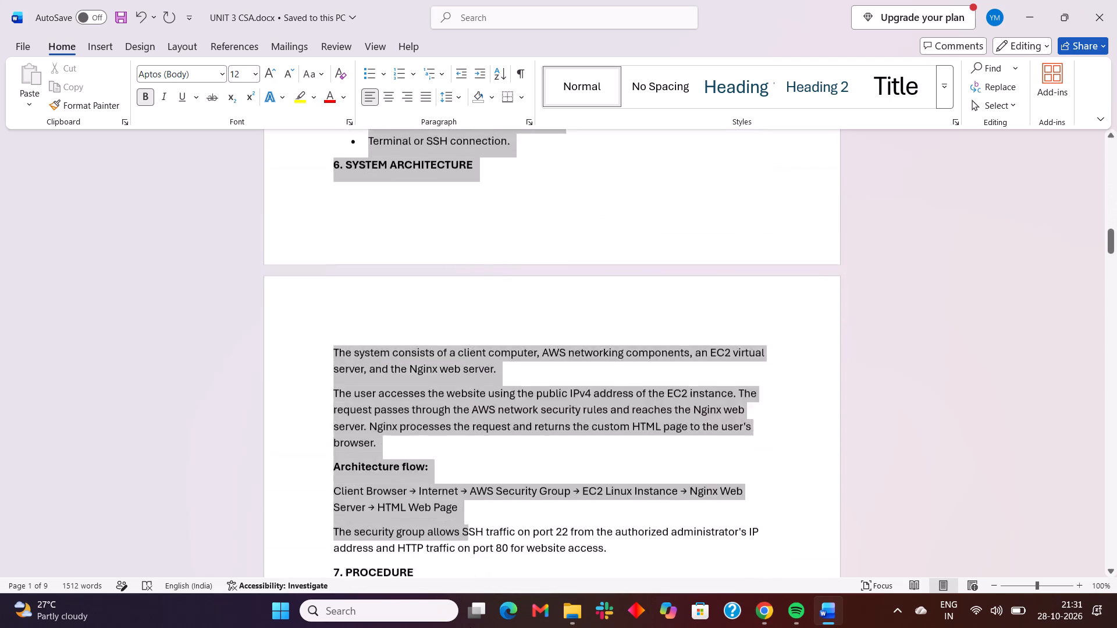
pyautogui.moveTo(470, 627); pyautogui.dragTo(468, 608)
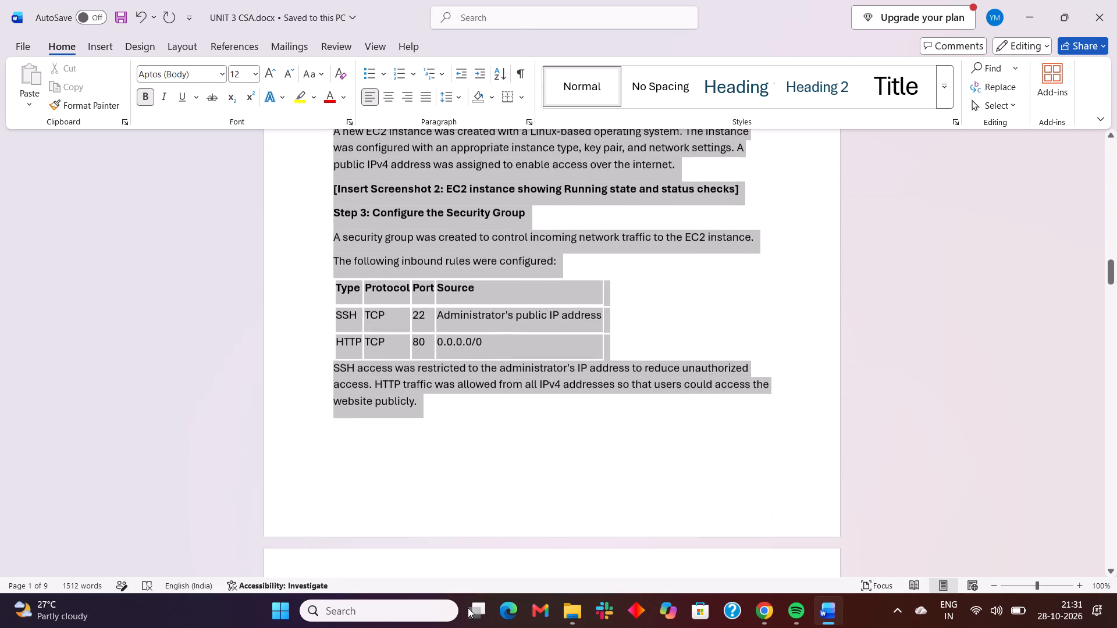
pyautogui.moveTo(468, 608); pyautogui.dragTo(479, 627)
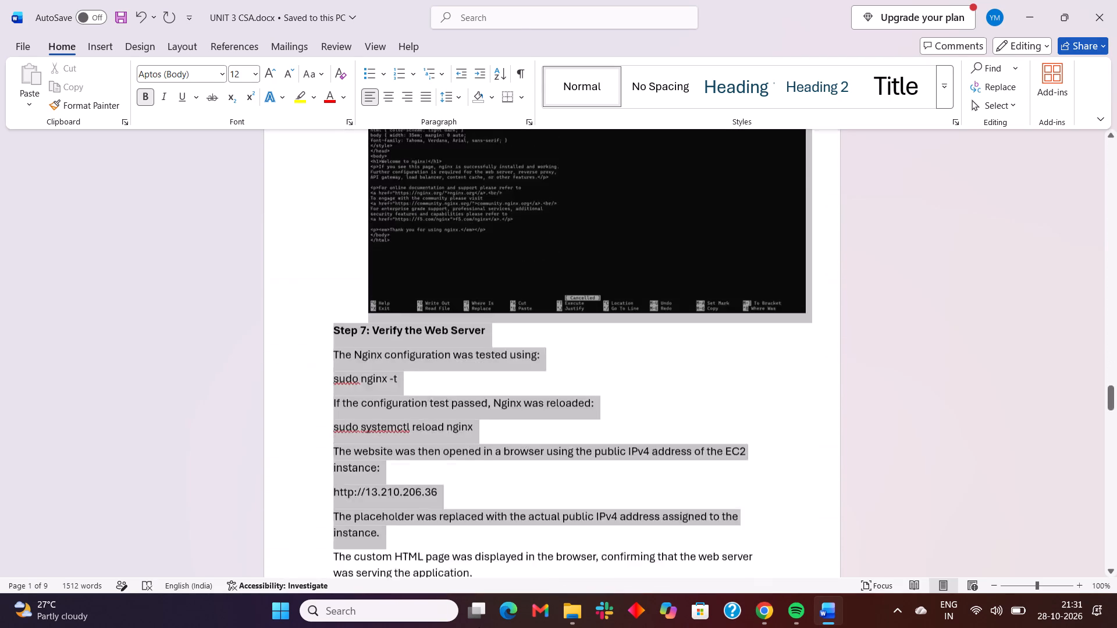
pyautogui.moveTo(479, 627); pyautogui.dragTo(499, 593)
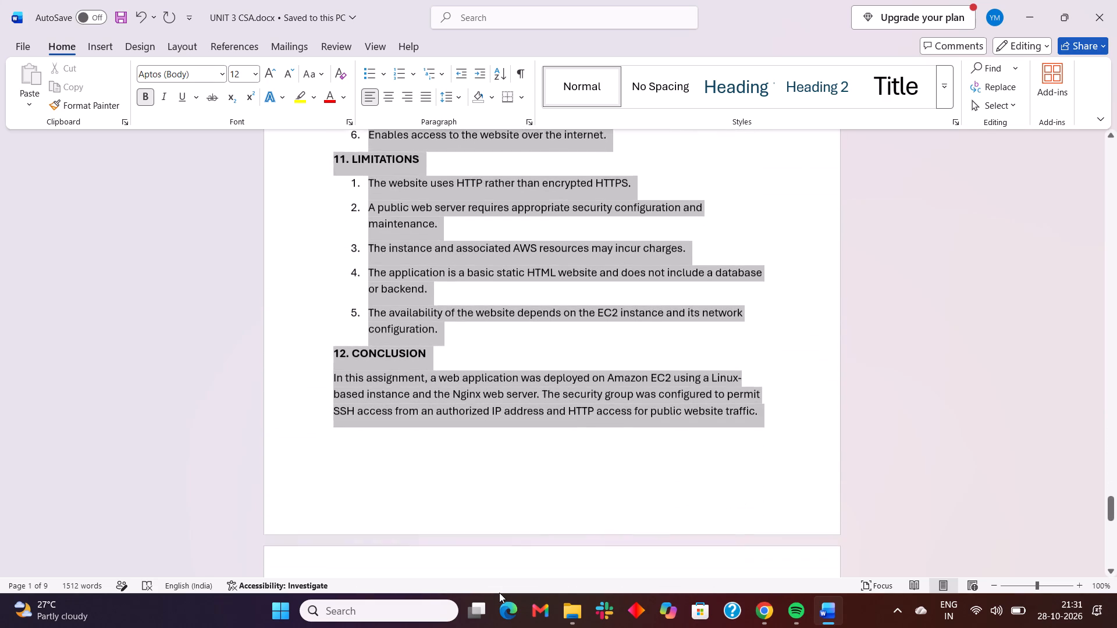
pyautogui.moveTo(499, 593); pyautogui.dragTo(514, 607)
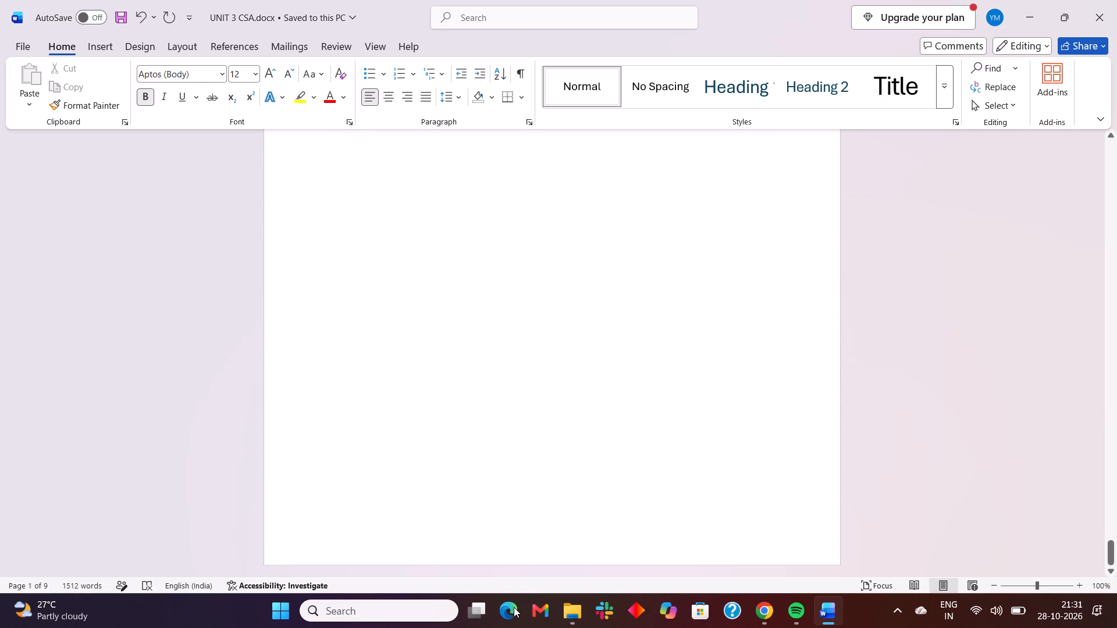
pyautogui.moveTo(514, 607); pyautogui.dragTo(518, 349)
pyautogui.scroll(3, 518, 349)
pyautogui.click(518, 349)
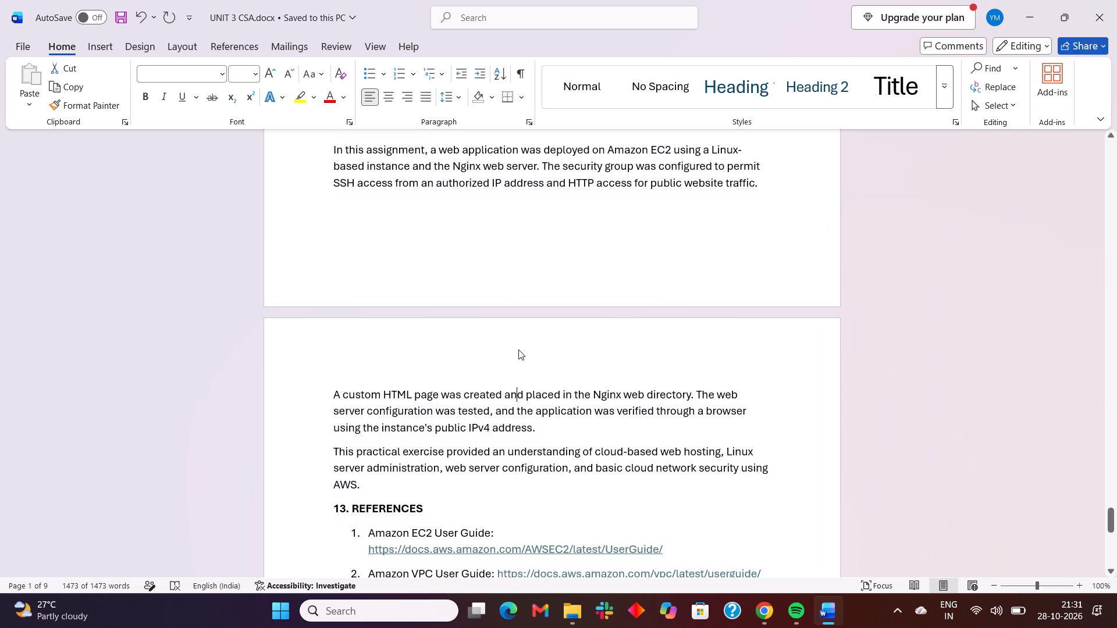
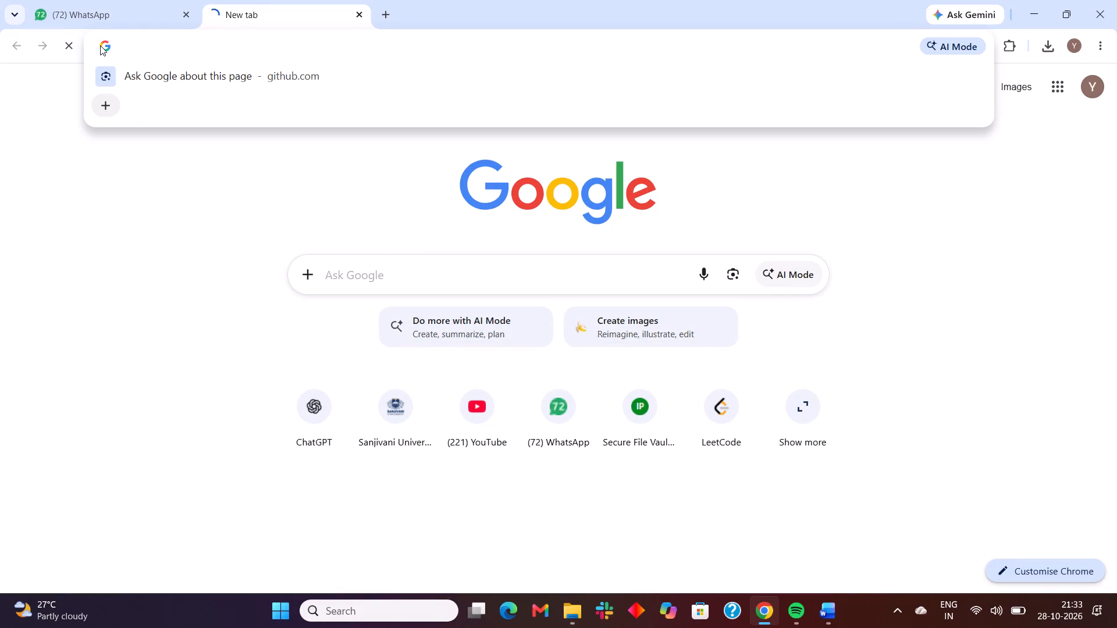
# Go to GitHub and show the account's own list of repositories.
pyautogui.write('github')
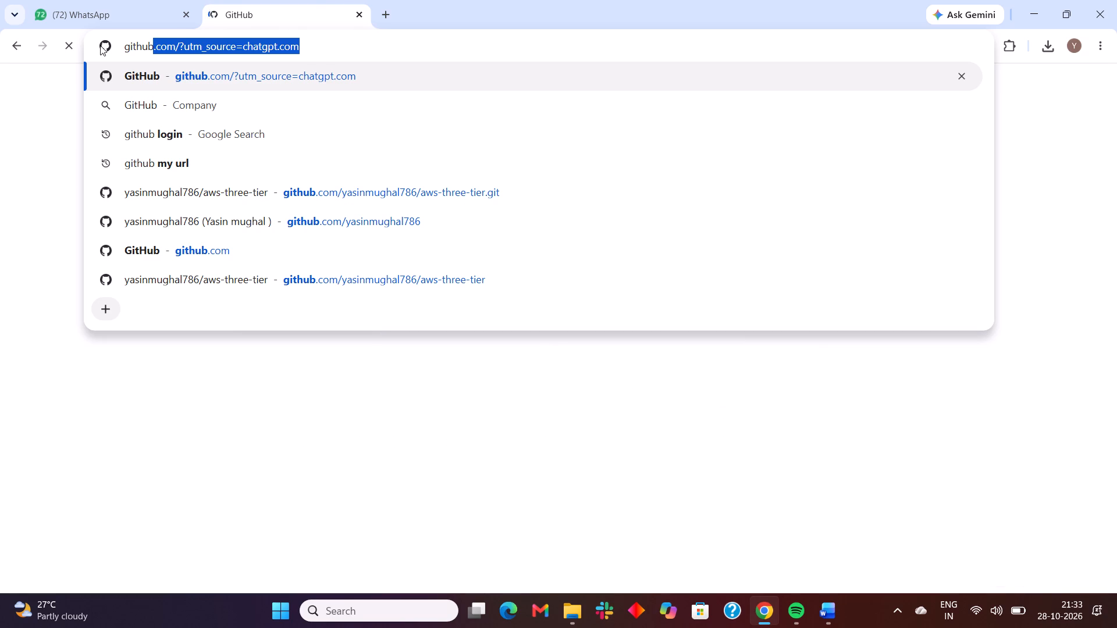
pyautogui.click(56, 308)
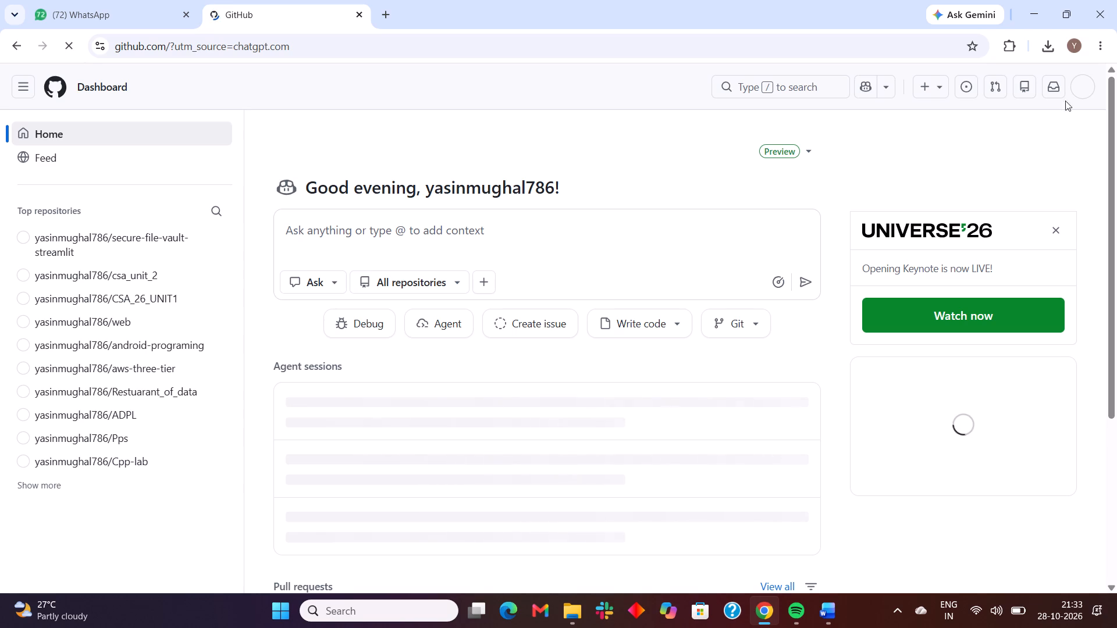
pyautogui.click(1079, 87)
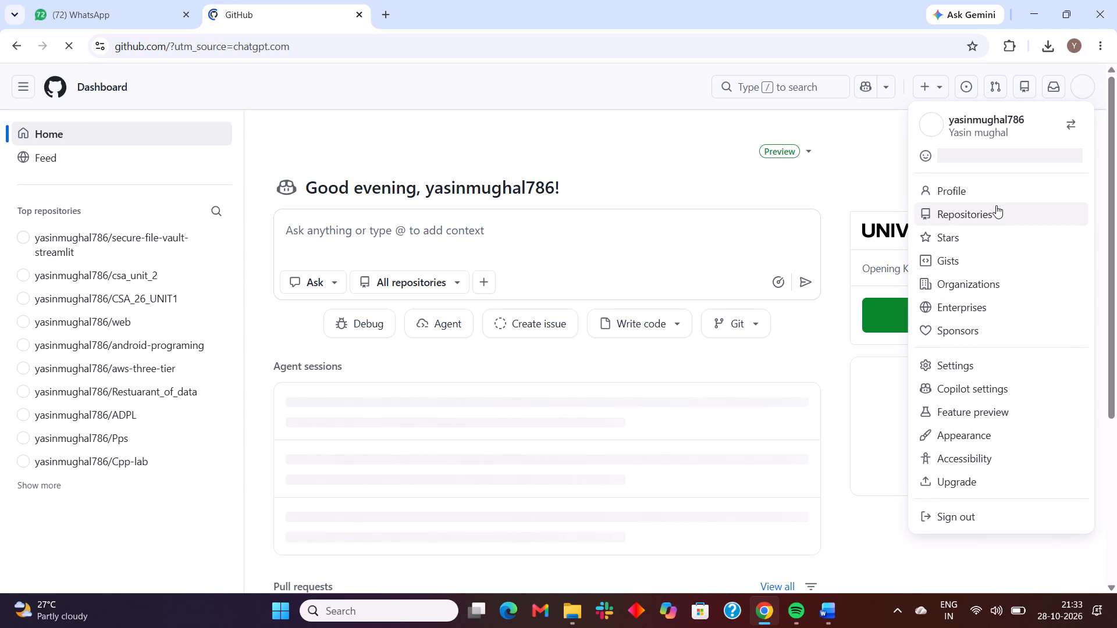
pyautogui.click(996, 205)
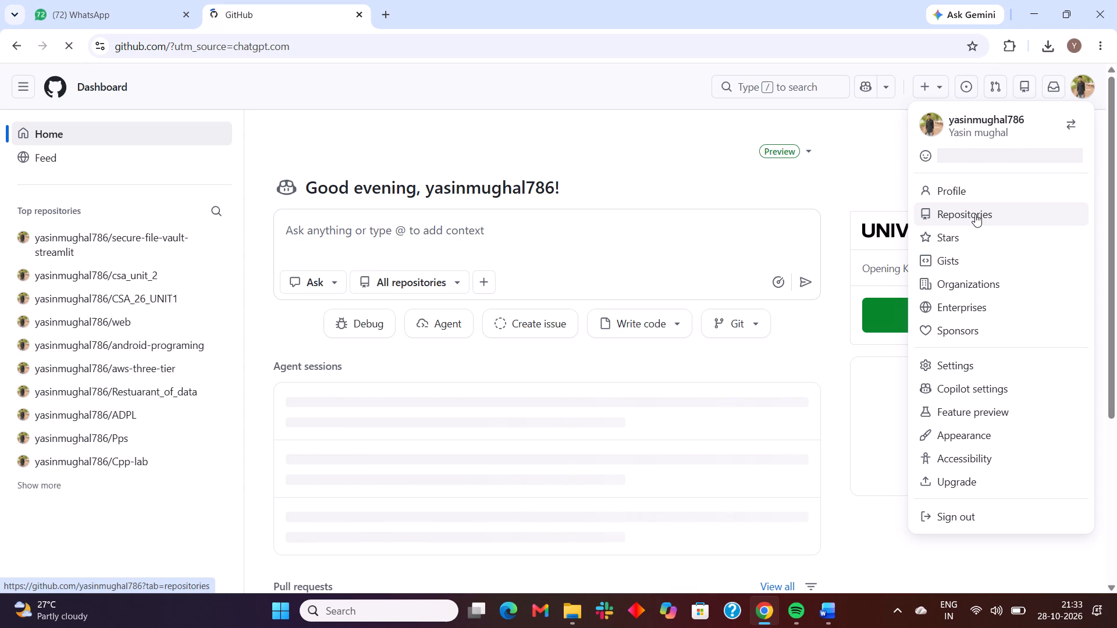
pyautogui.click(944, 210)
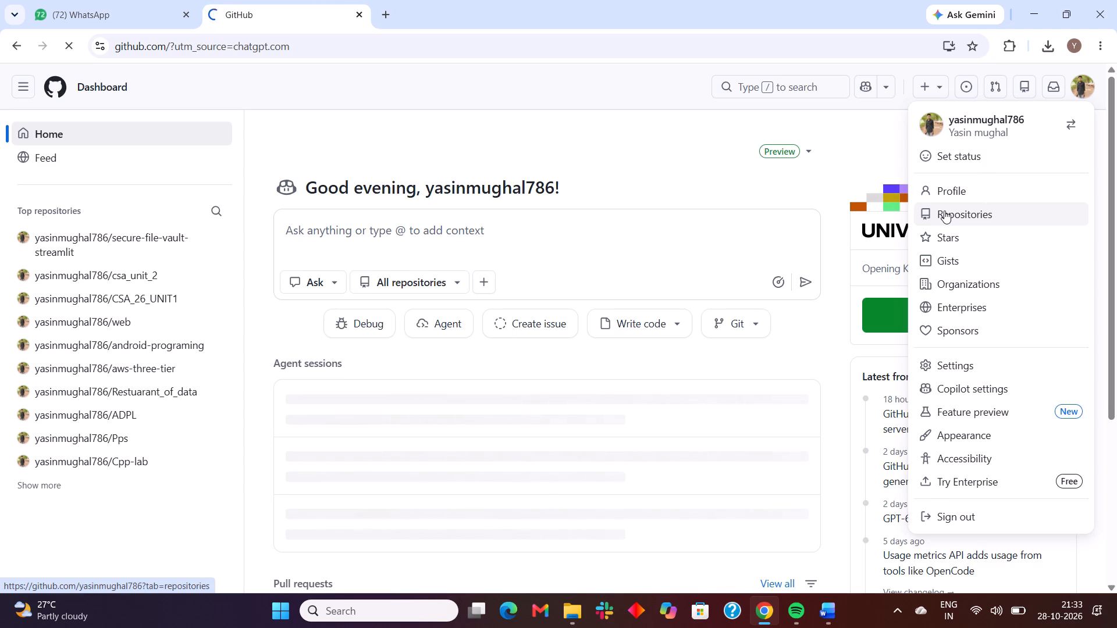
pyautogui.click(944, 210)
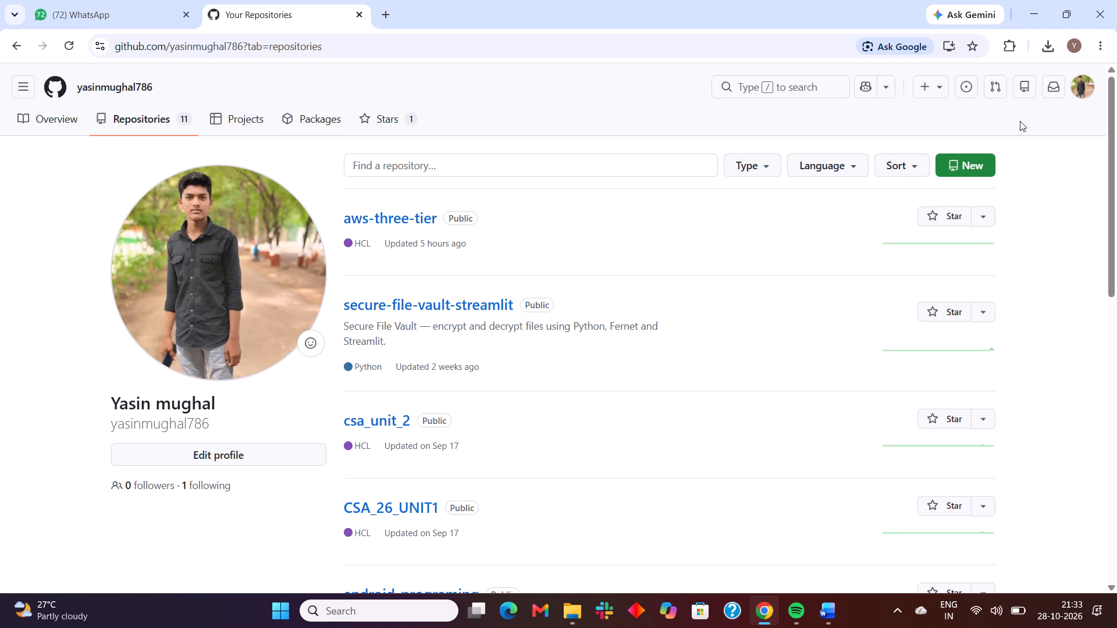
# Create a new public repository named cloudsecurityunit4, without a description, README, .gitignore or license.
pyautogui.click(980, 160)
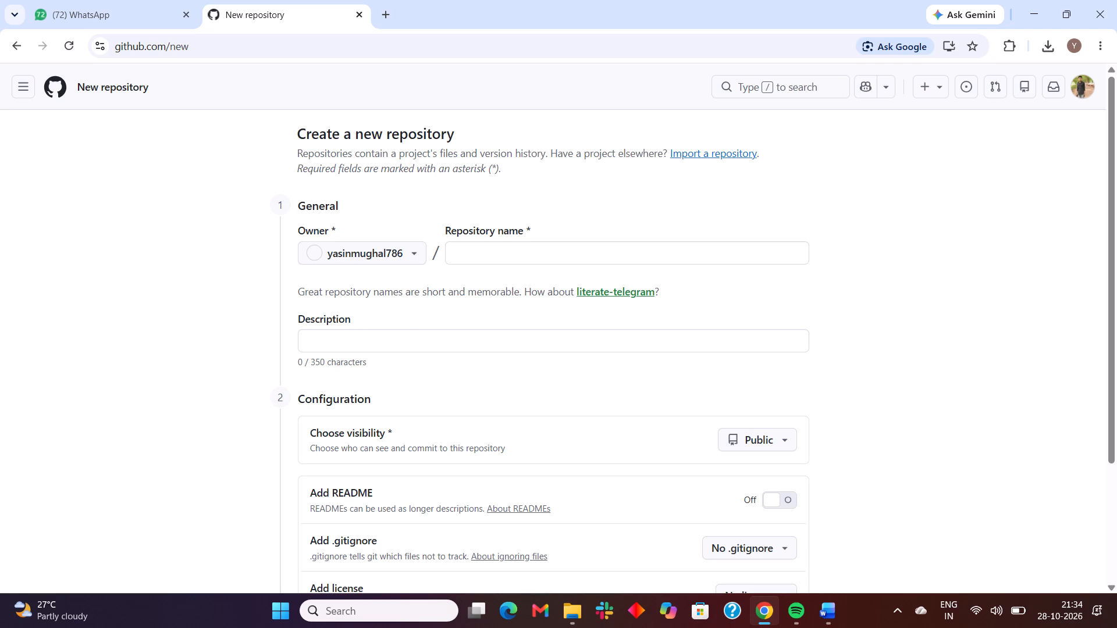
pyautogui.click(521, 251)
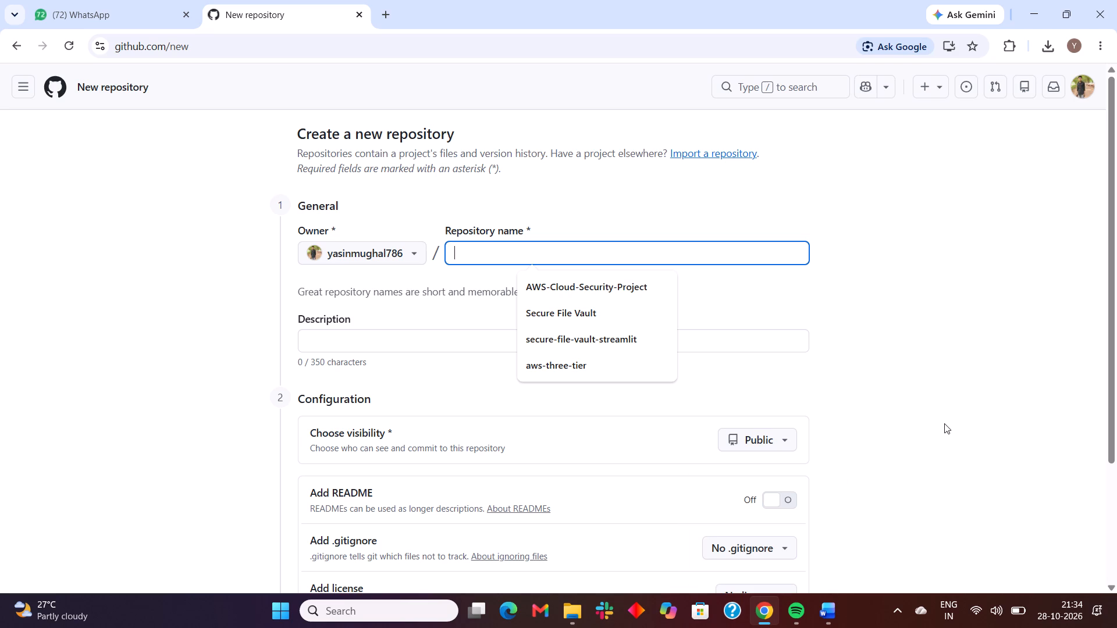
pyautogui.click(653, 258)
pyautogui.write('cloud')
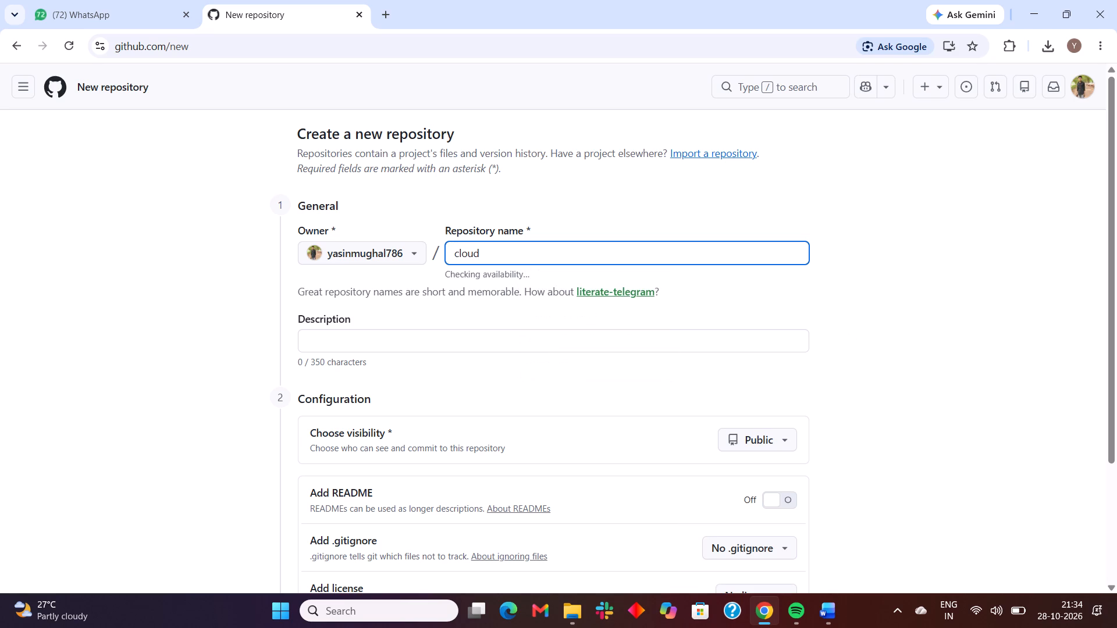
pyautogui.write('security')
pyautogui.write('unit')
pyautogui.press('4')
pyautogui.scroll(-1, 646, 270)
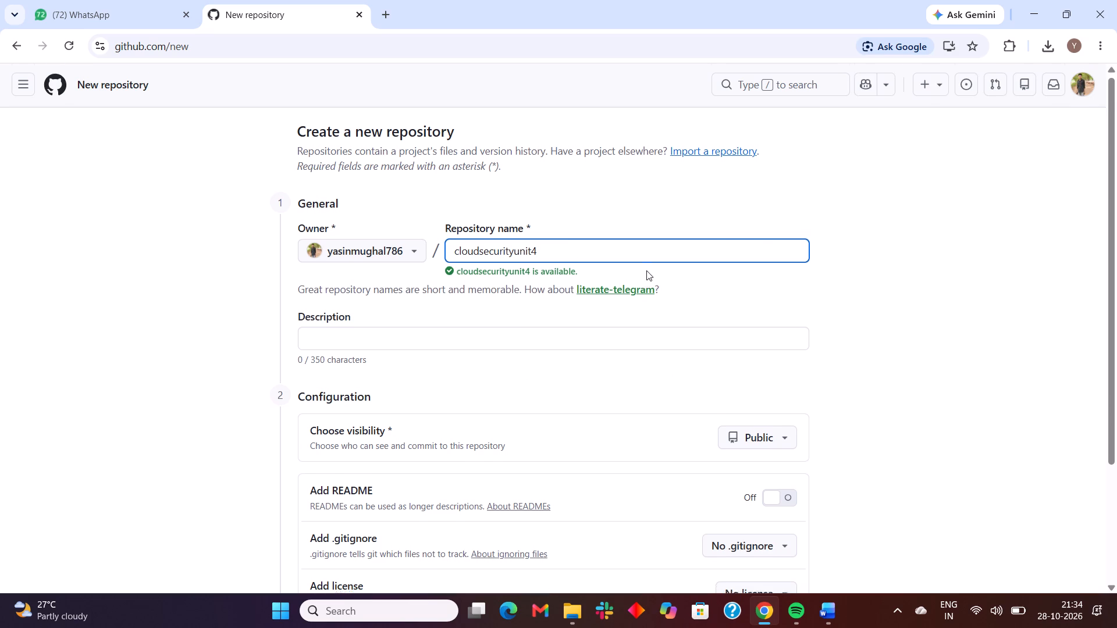
pyautogui.scroll(-1, 646, 270)
pyautogui.click(537, 310)
pyautogui.scroll(-1, 537, 310)
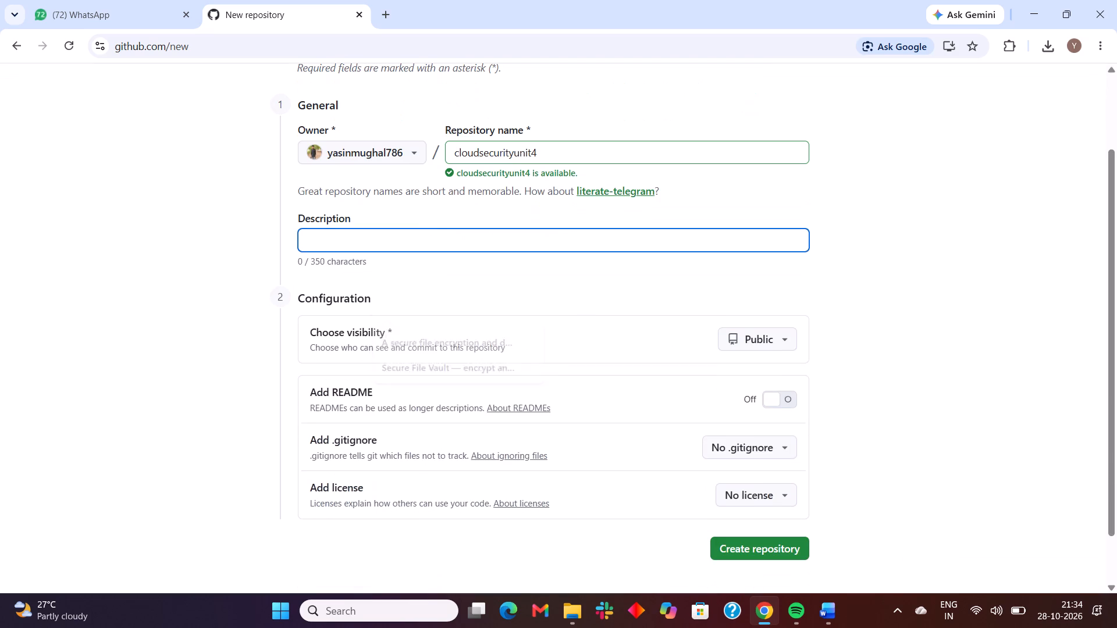
pyautogui.scroll(-1, 537, 310)
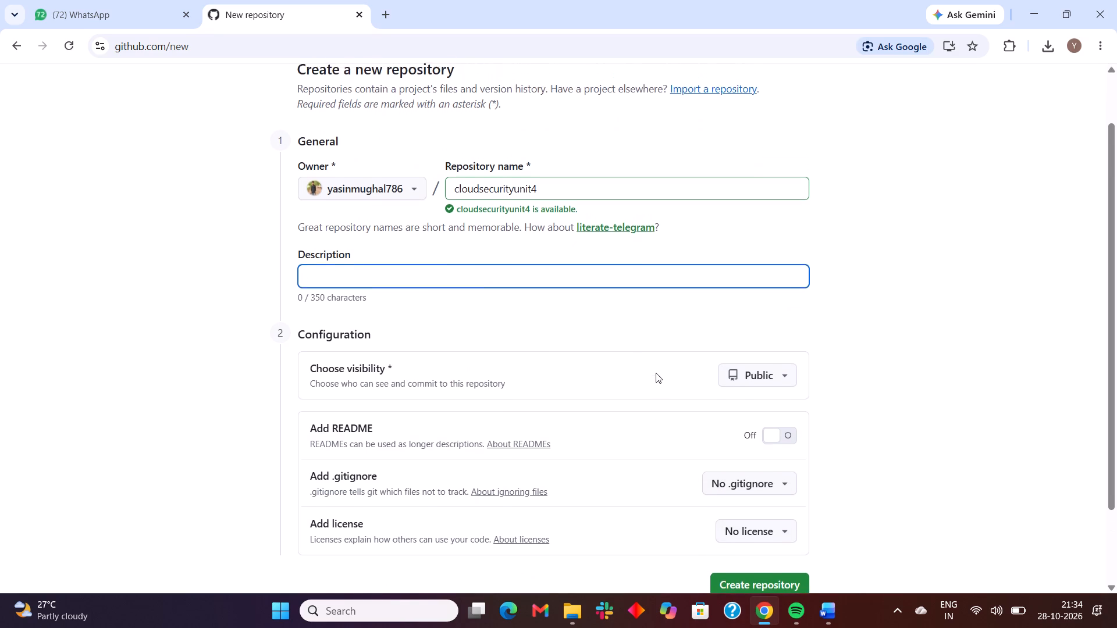
pyautogui.click(755, 528)
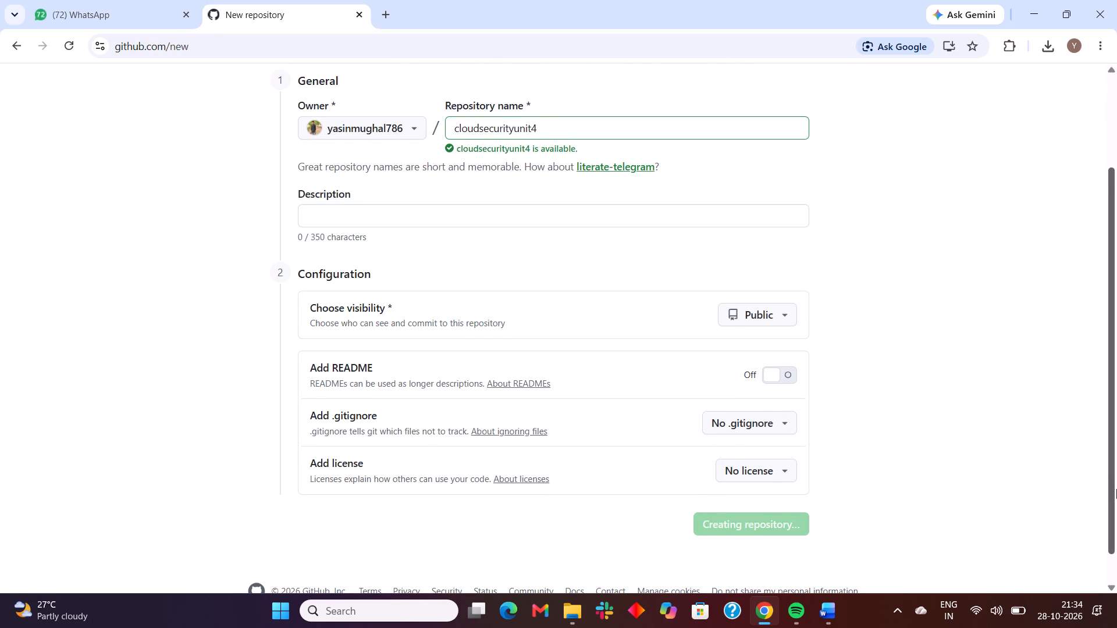
# Open the page for uploading existing files to the new cloudsecurityunit4 repository.
pyautogui.moveTo(1116, 489); pyautogui.dragTo(1091, 292)
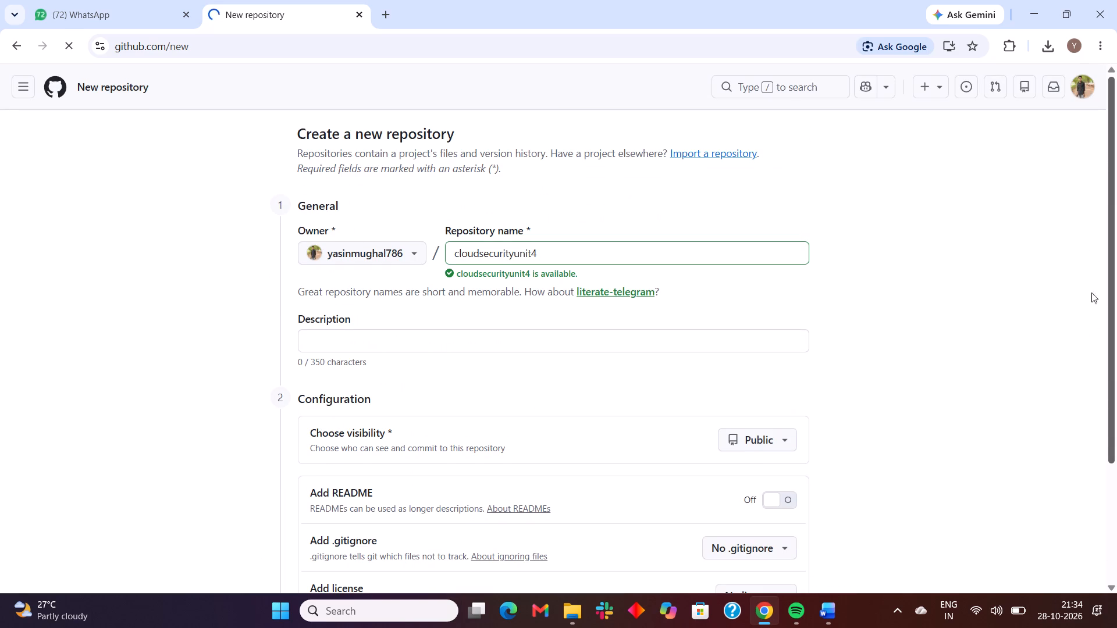
pyautogui.moveTo(1091, 292); pyautogui.dragTo(1111, 404)
pyautogui.moveTo(1111, 404); pyautogui.dragTo(1116, 589)
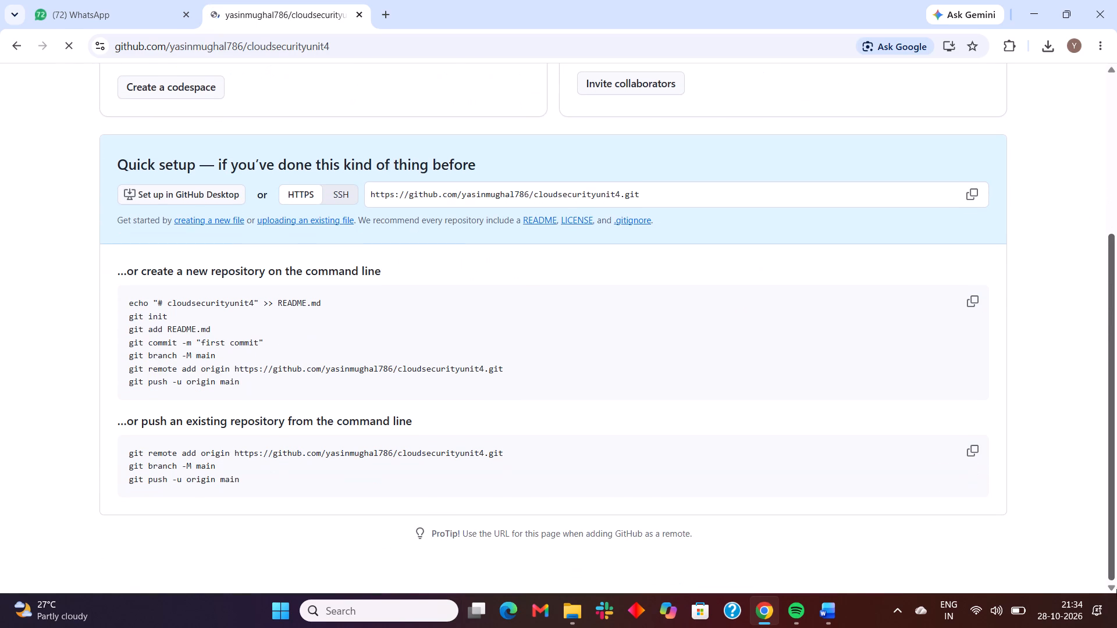
pyautogui.moveTo(1116, 589); pyautogui.dragTo(1115, 590)
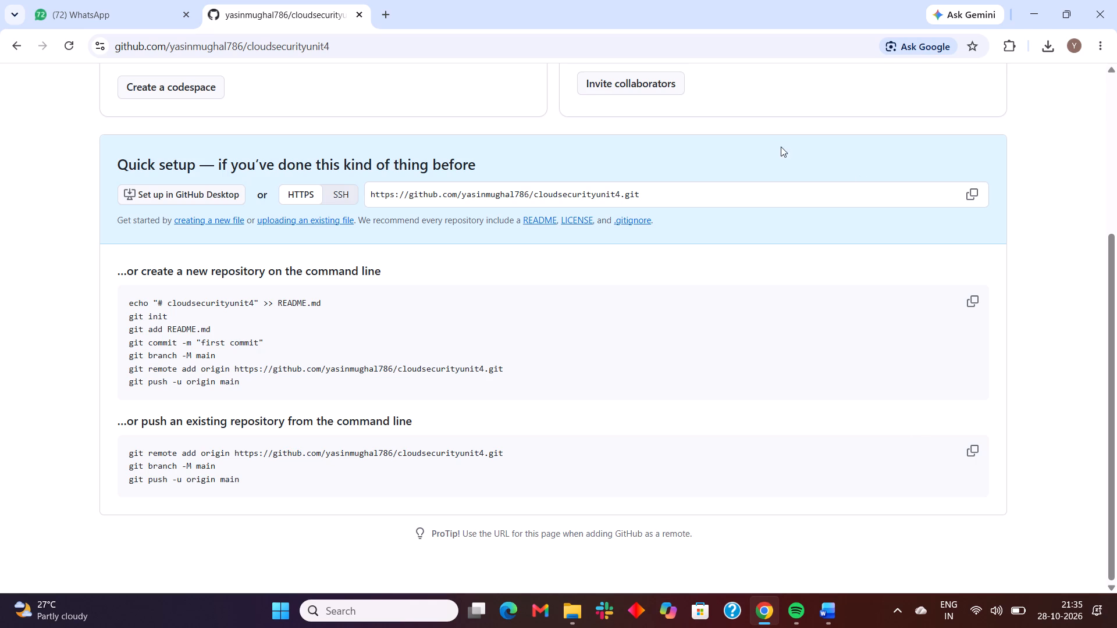
pyautogui.scroll(8, 802, 290)
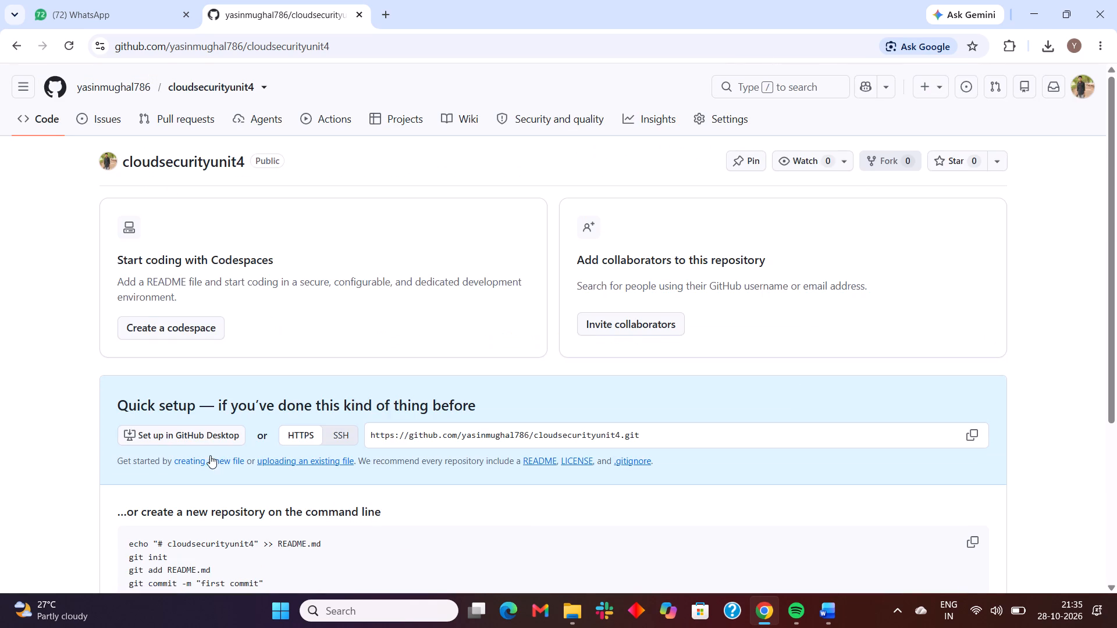
pyautogui.click(289, 460)
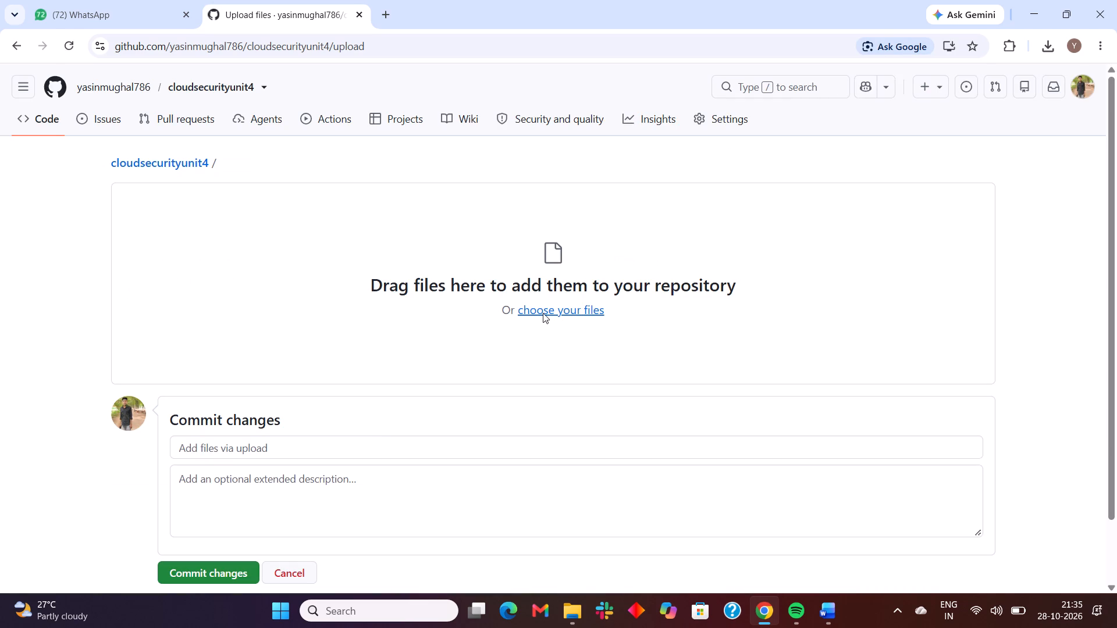
# Add commands.md from the Downloads folder to the files for upload.
pyautogui.click(543, 313)
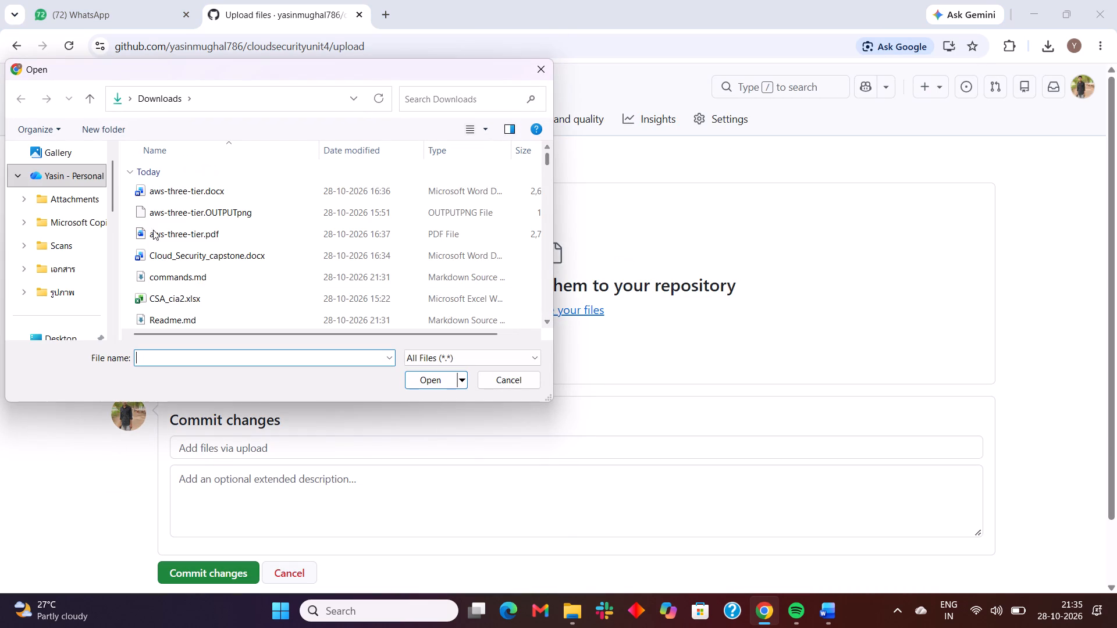
pyautogui.scroll(-1, 55, 242)
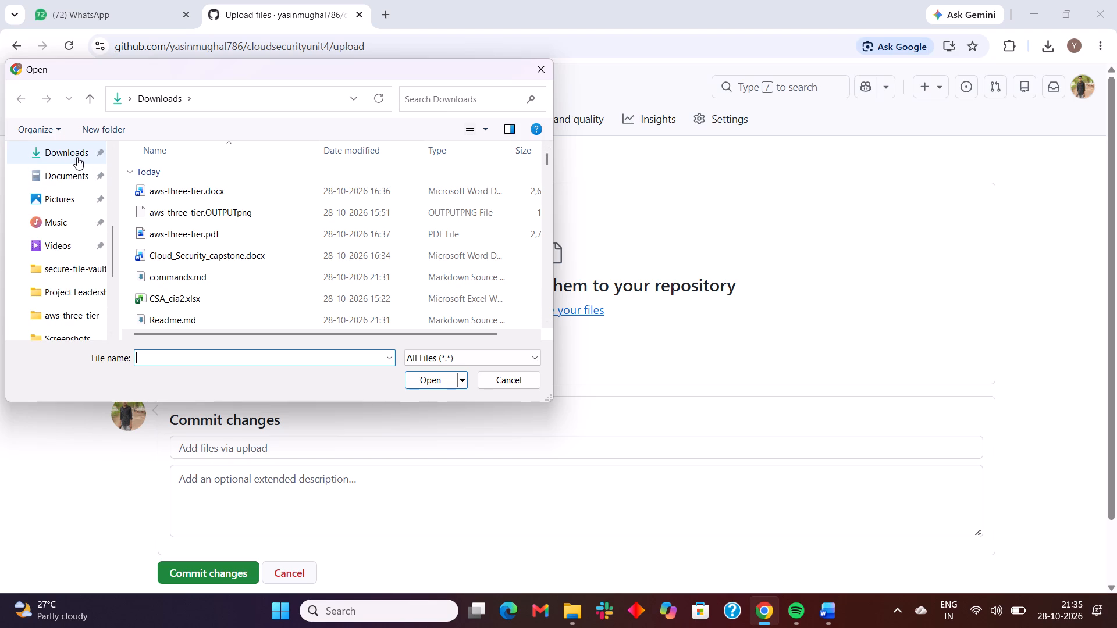
pyautogui.click(77, 157)
pyautogui.doubleClick(77, 157)
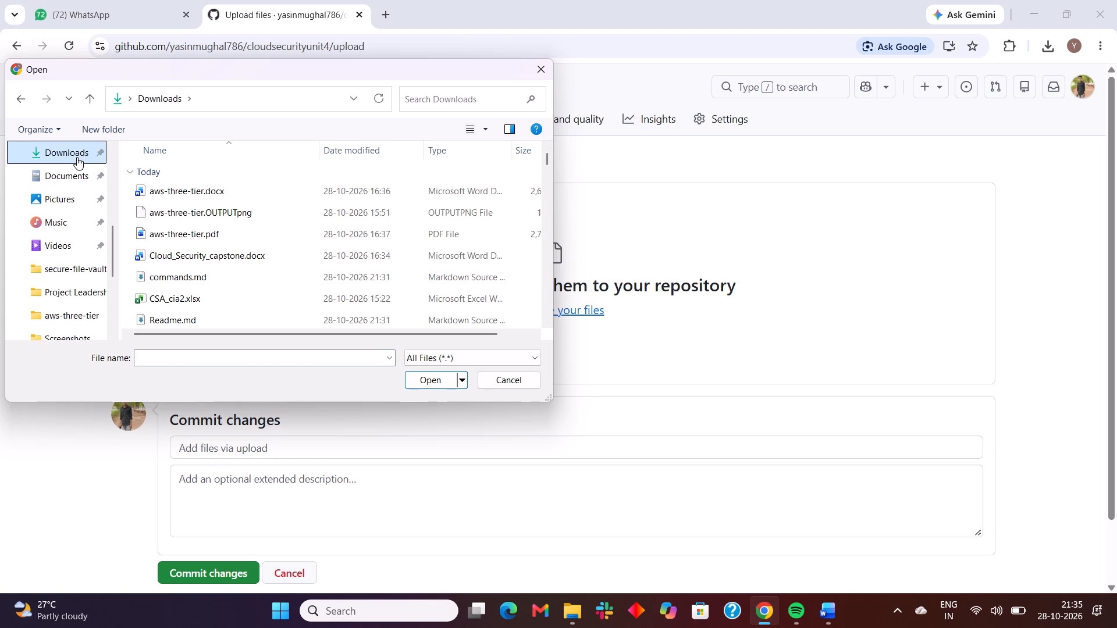
pyautogui.tripleClick(78, 152)
pyautogui.scroll(-1, 176, 240)
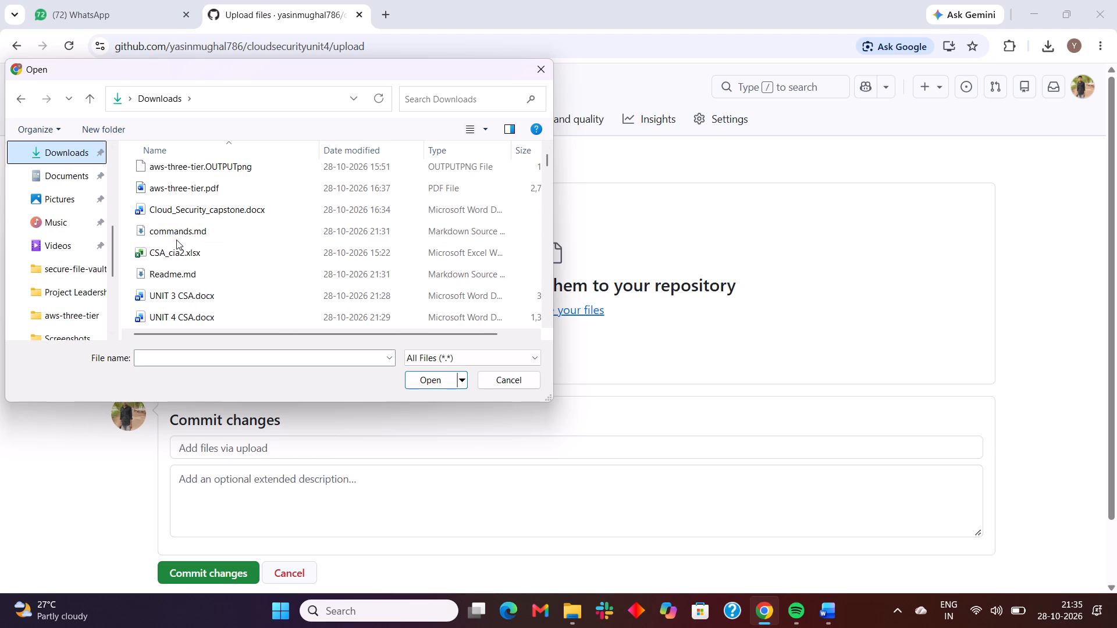
pyautogui.scroll(-1, 176, 240)
pyautogui.scroll(1, 176, 240)
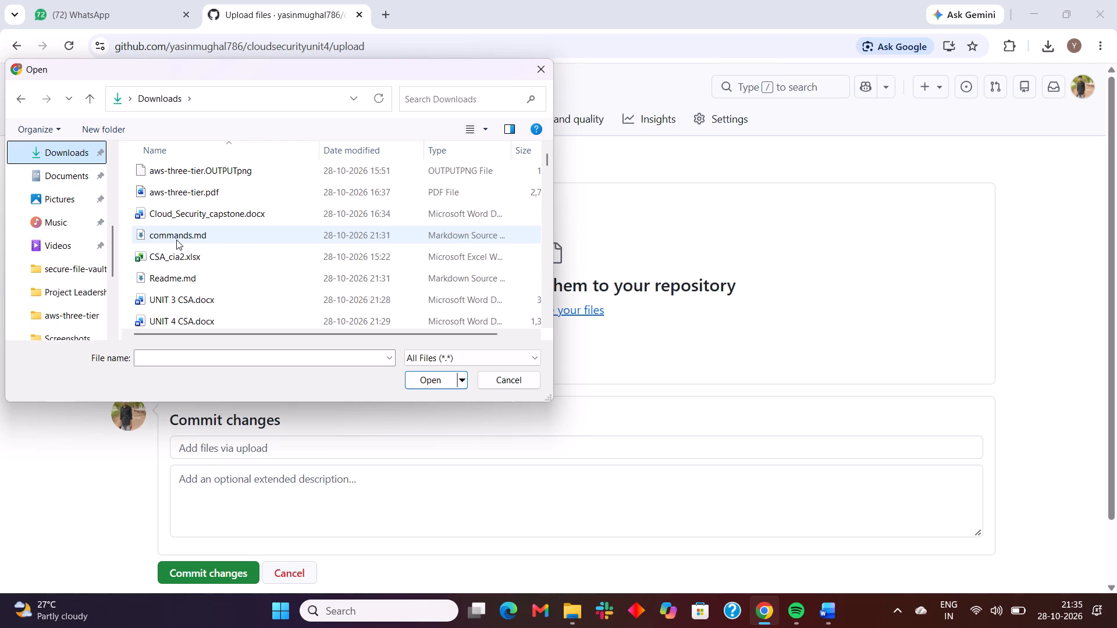
pyautogui.scroll(1, 176, 240)
pyautogui.moveTo(200, 280); pyautogui.dragTo(264, 279)
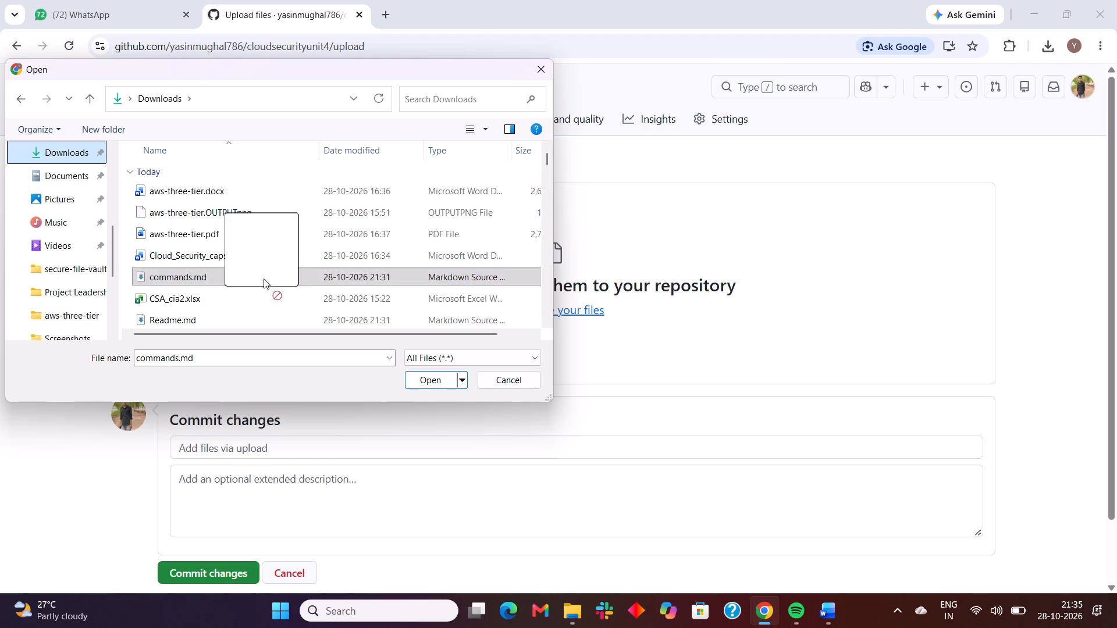
pyautogui.moveTo(264, 279); pyautogui.dragTo(713, 288)
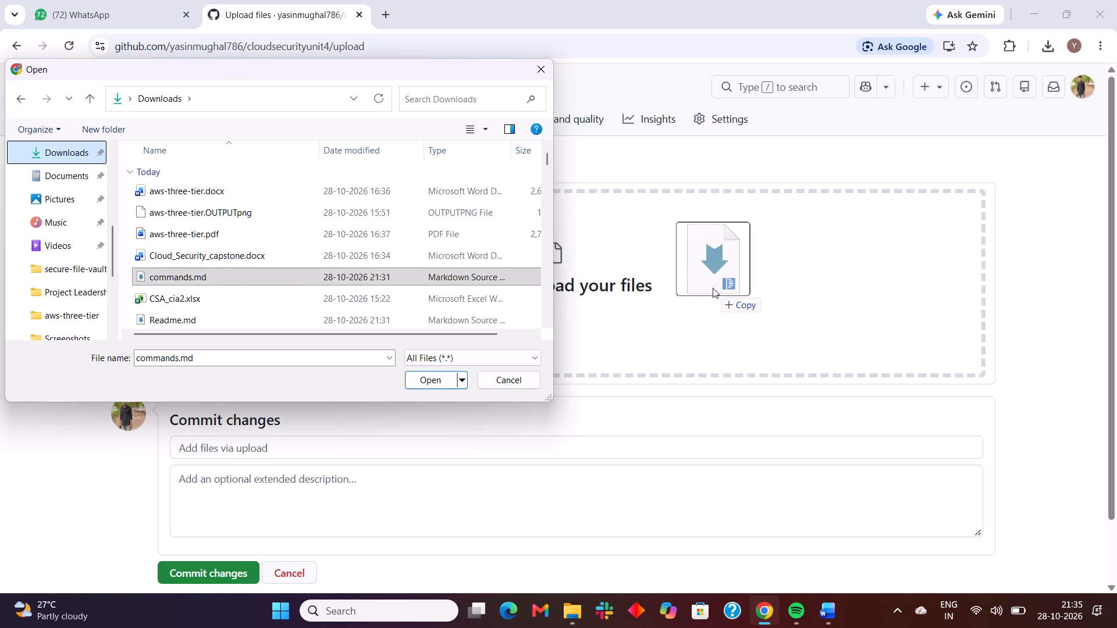
pyautogui.click(713, 288)
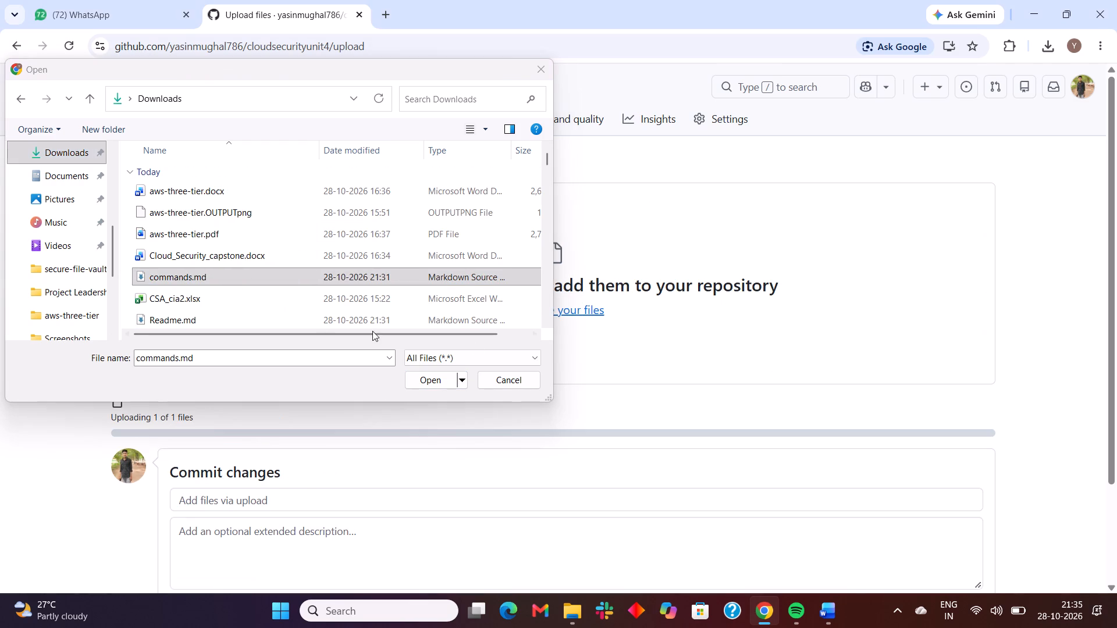
# Add Readme.md from Downloads to the same upload and close the file chooser.
pyautogui.moveTo(220, 316); pyautogui.dragTo(281, 308)
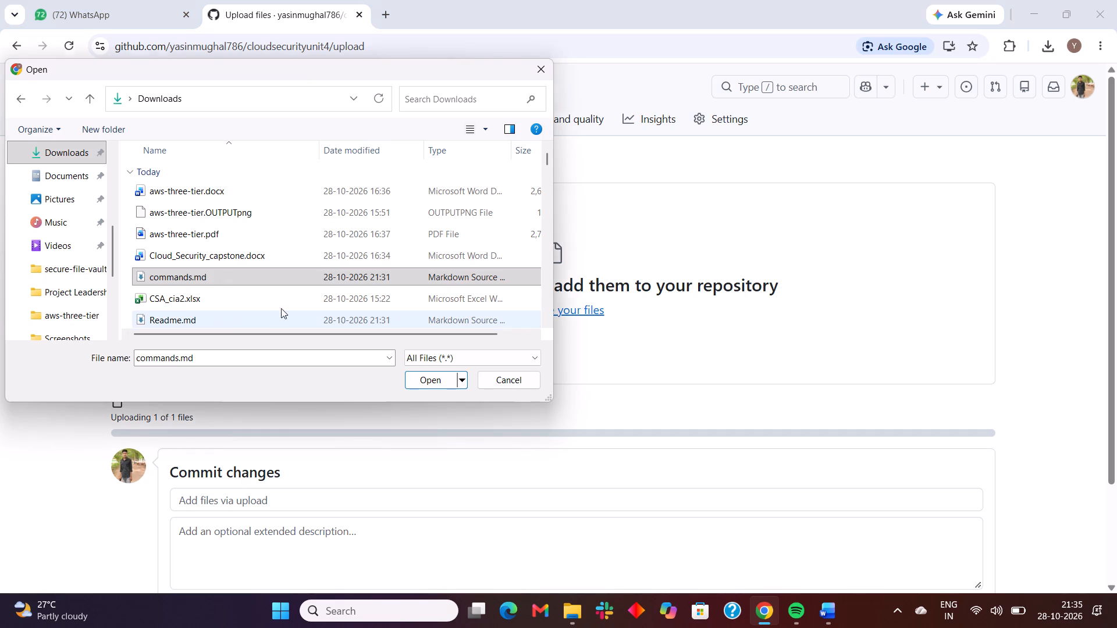
pyautogui.moveTo(281, 308); pyautogui.dragTo(457, 312)
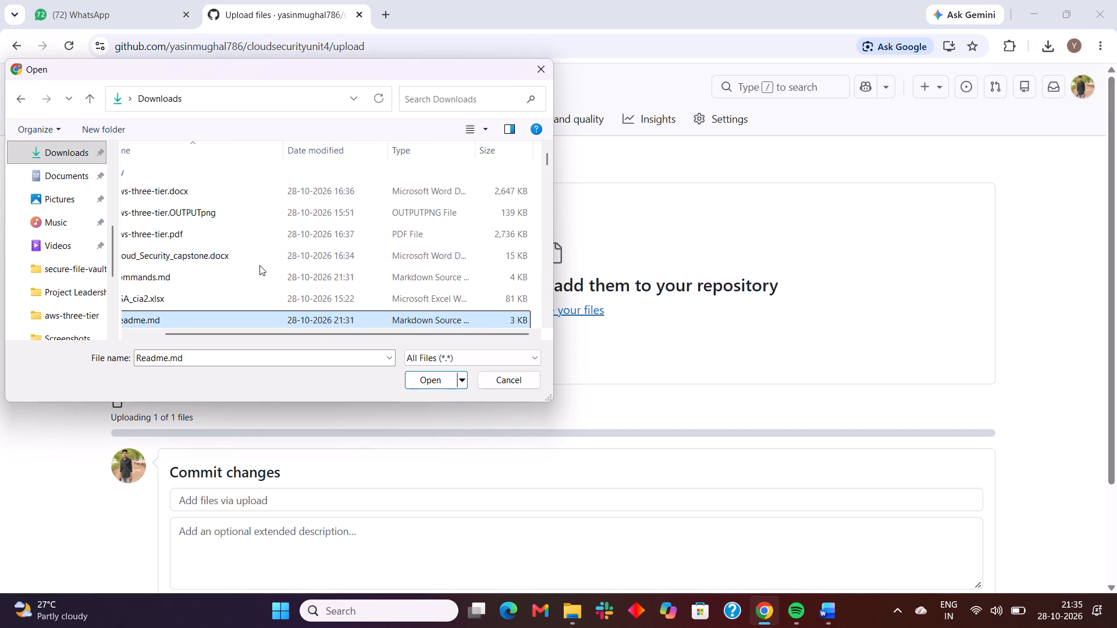
pyautogui.scroll(-1, 259, 265)
pyautogui.moveTo(220, 265); pyautogui.dragTo(404, 274)
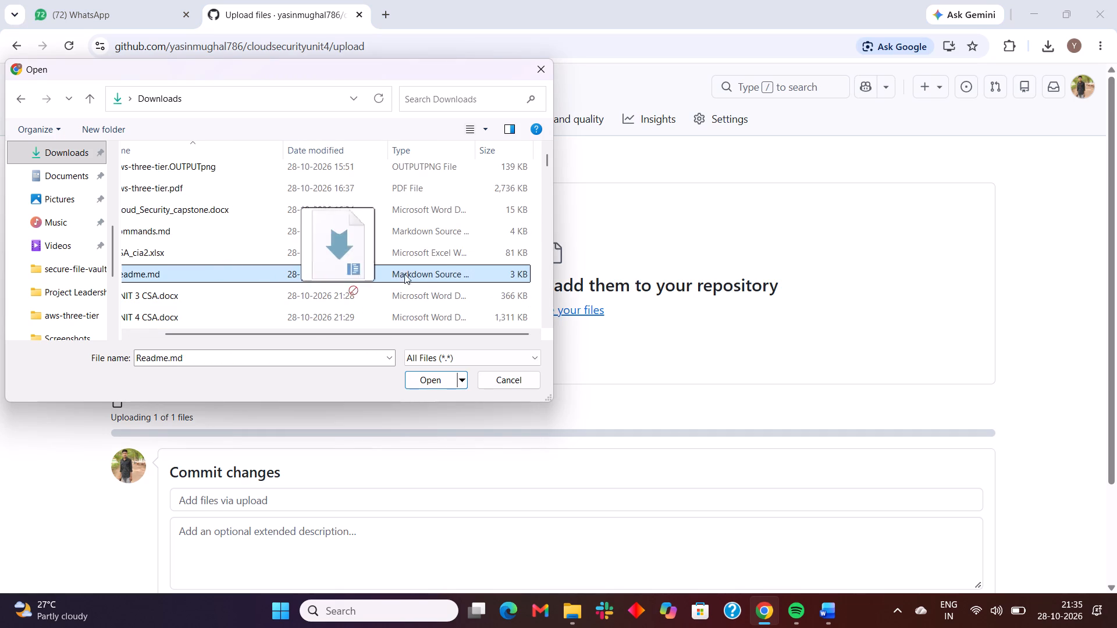
pyautogui.moveTo(404, 274); pyautogui.dragTo(657, 288)
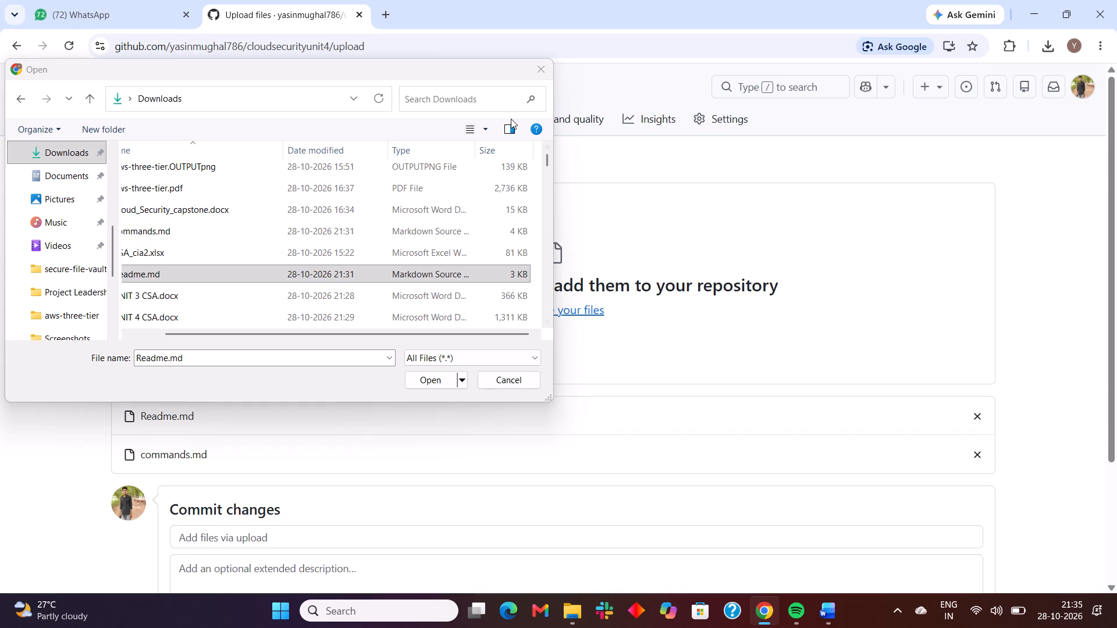
pyautogui.scroll(-1, 334, 302)
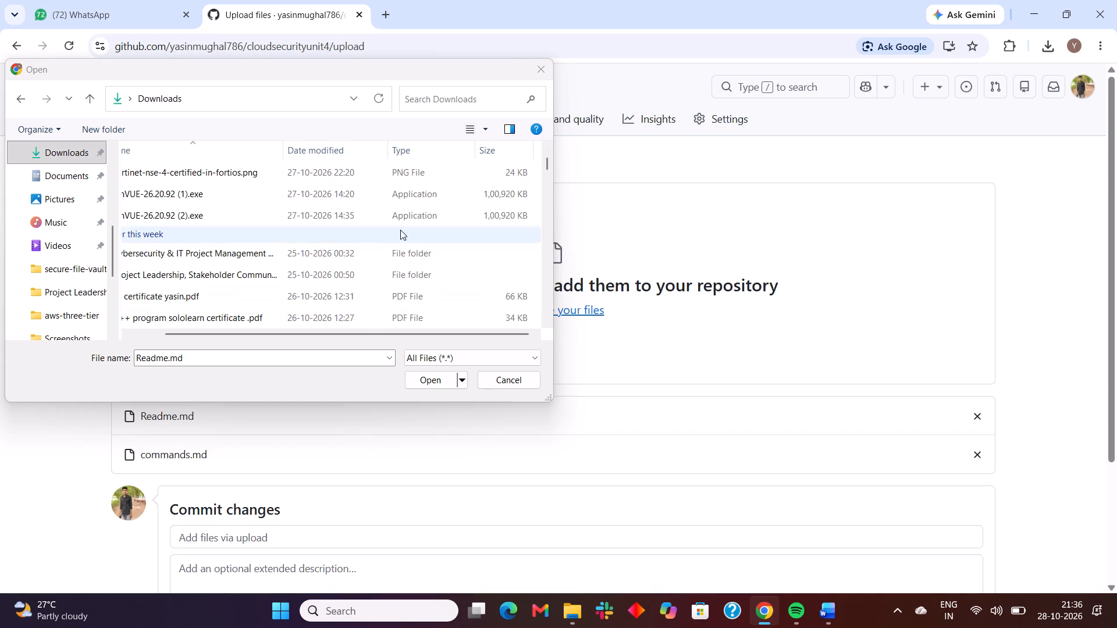
pyautogui.click(536, 65)
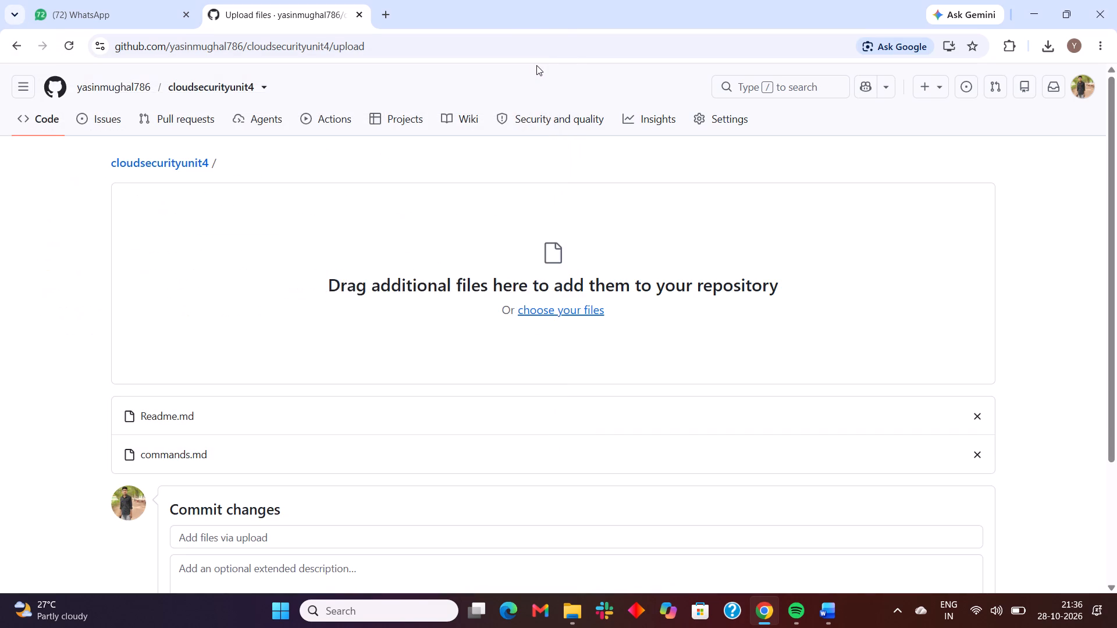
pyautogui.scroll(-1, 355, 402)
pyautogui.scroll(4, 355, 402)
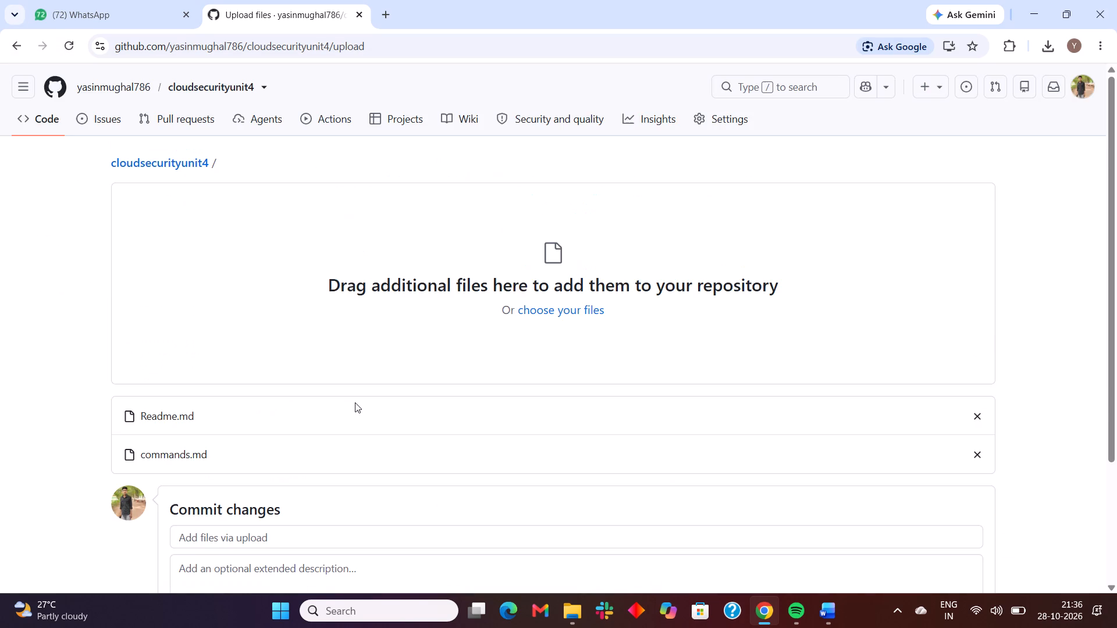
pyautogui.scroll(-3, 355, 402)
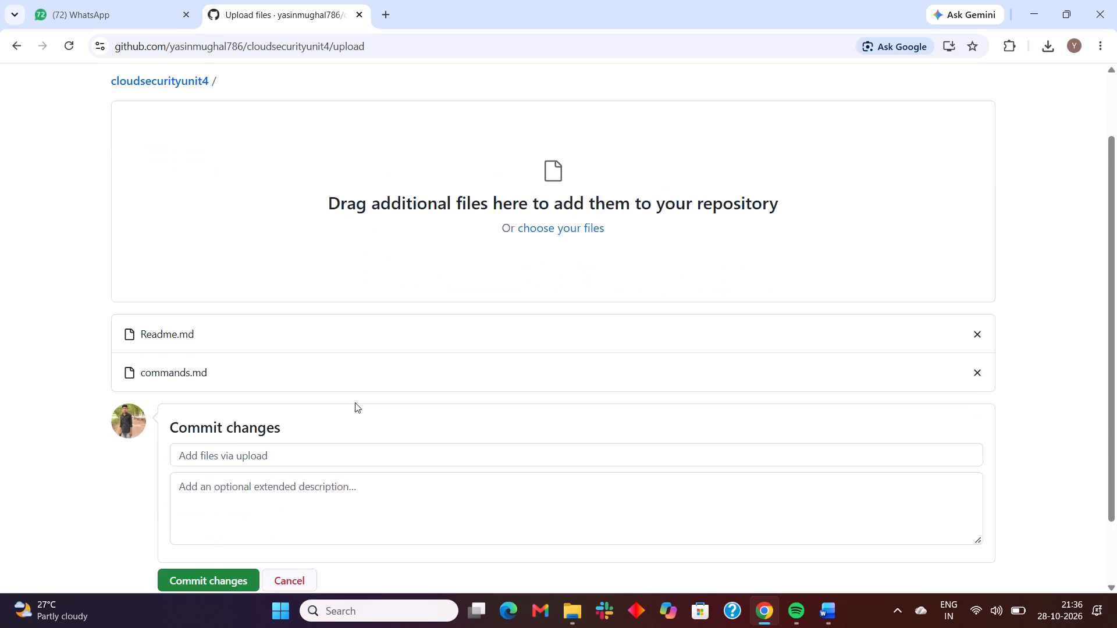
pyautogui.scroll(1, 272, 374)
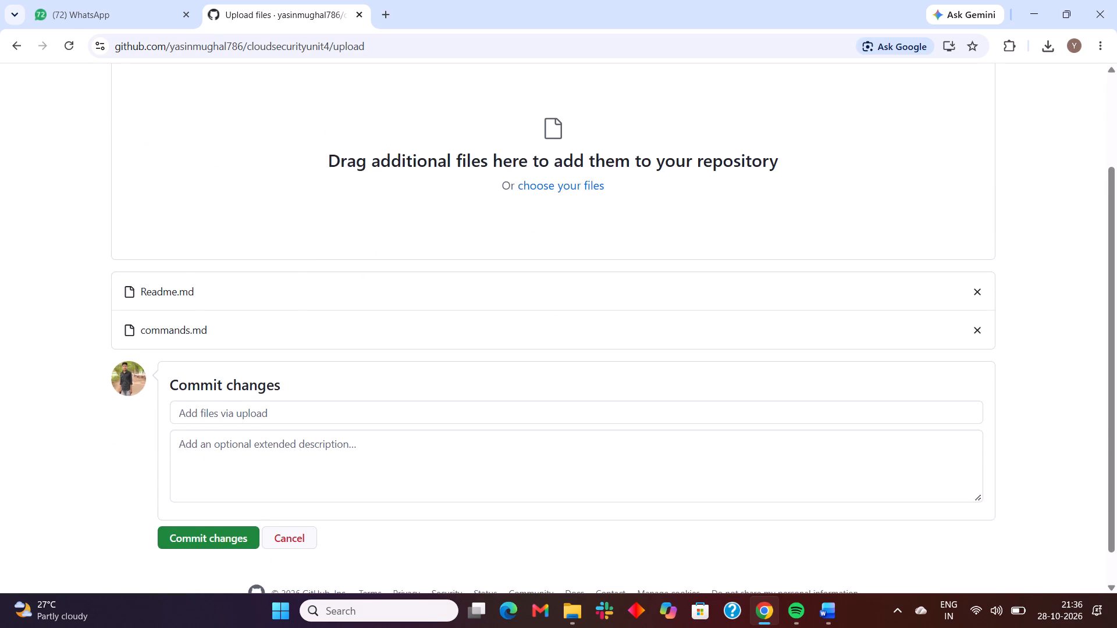
# Commit the uploaded Readme.md and commands.md files to the cloudsecurityunit4 repository with the default commit message.
pyautogui.scroll(1, 272, 374)
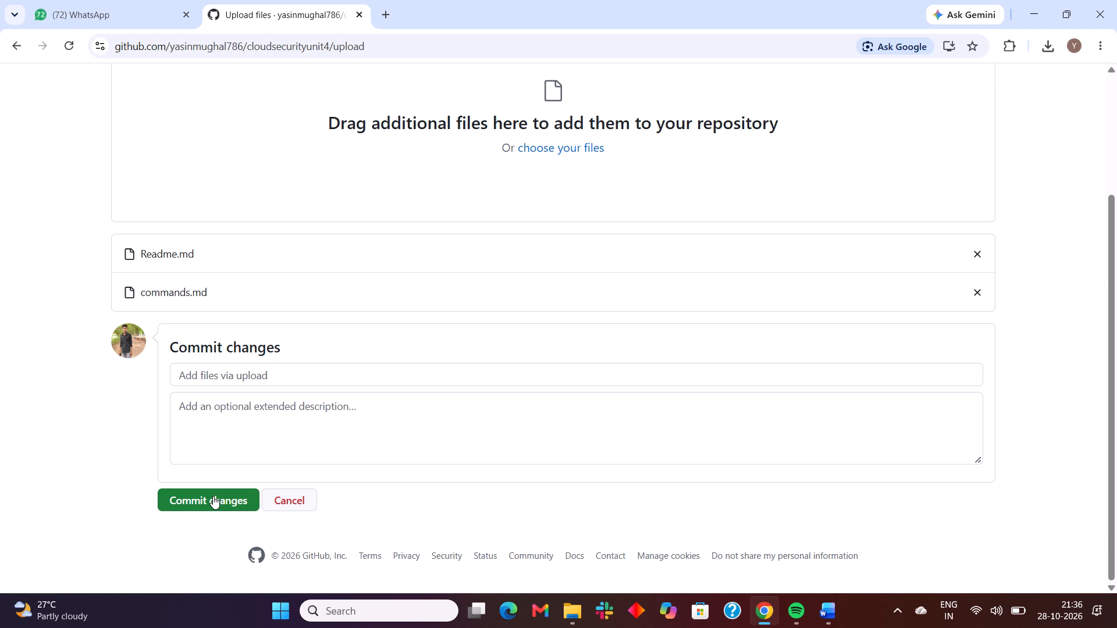
pyautogui.click(213, 496)
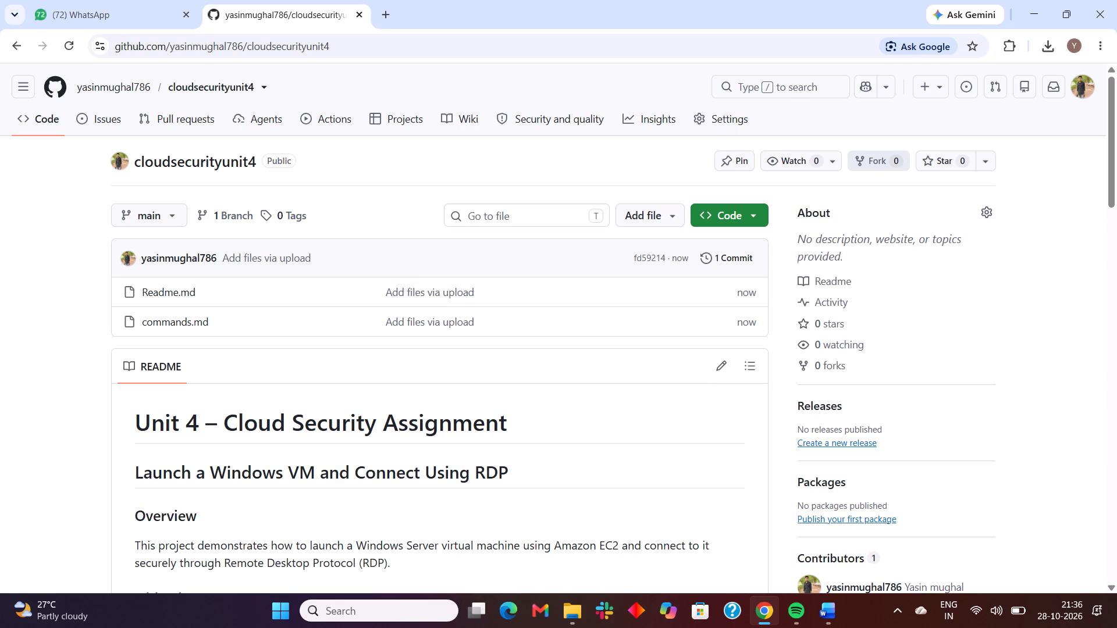
# Open the HTTPS clone details for the cloudsecurityunit4 repository.
pyautogui.click(728, 215)
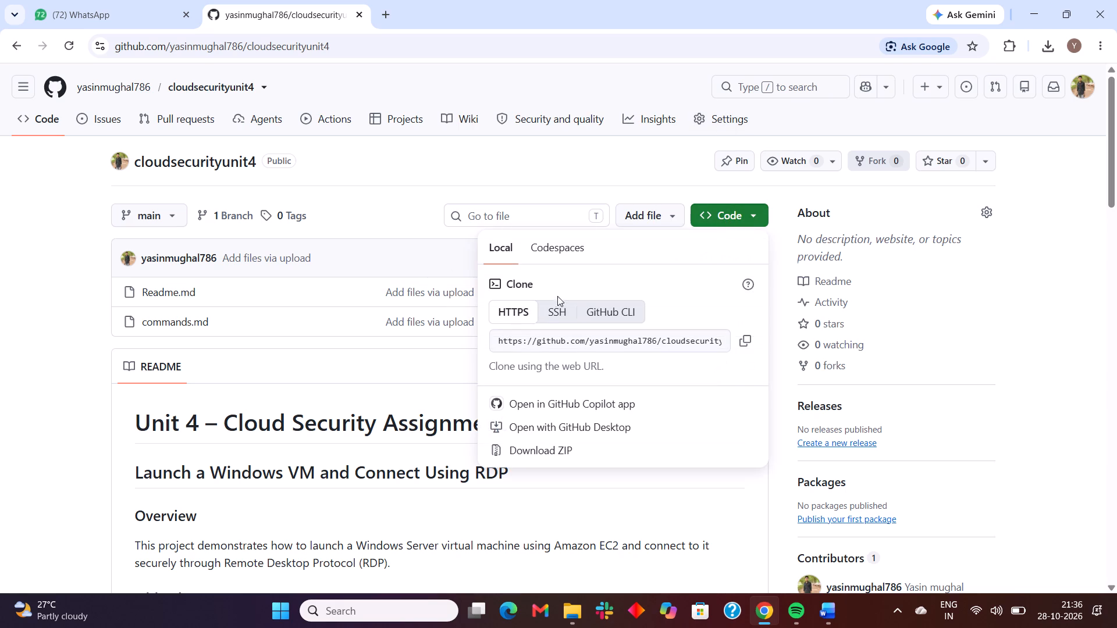
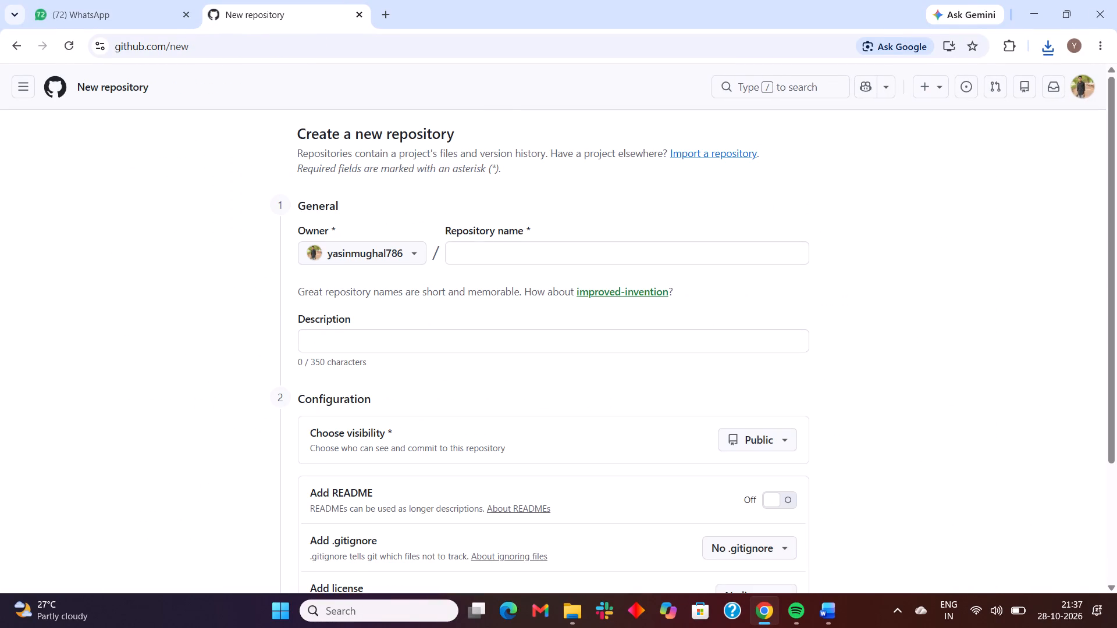
# Create a new public repository named cloudsecurityunit3, without a description, README, .gitignore or license.
pyautogui.click(482, 248)
pyautogui.write('clouf')
pyautogui.press('BackSpace')
pyautogui.write('dsecurity')
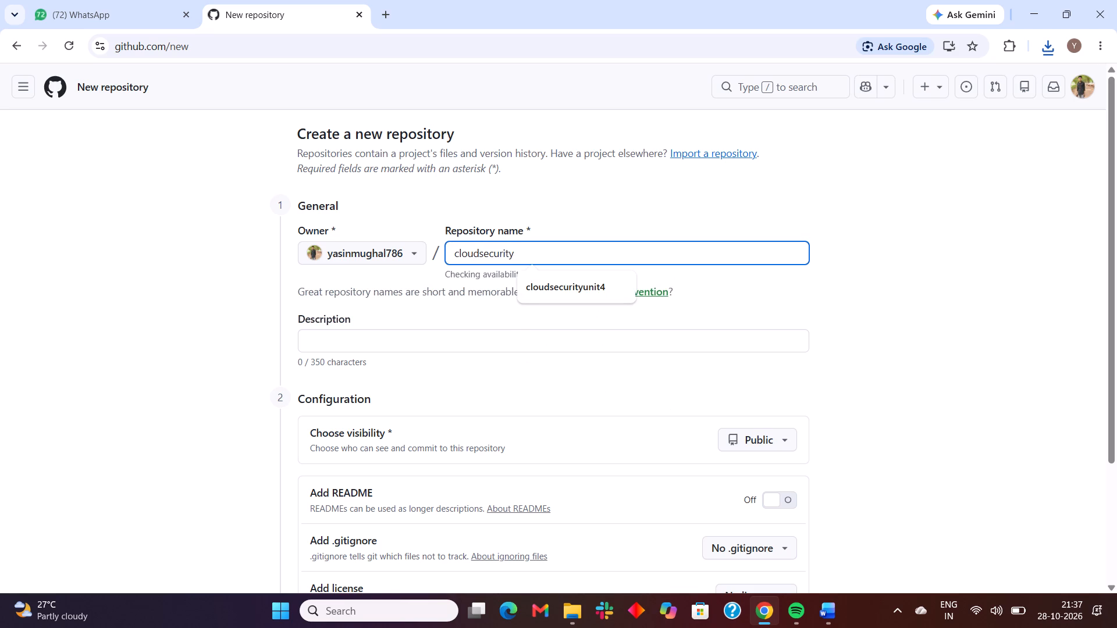
pyautogui.write('unit3')
pyautogui.click(567, 246)
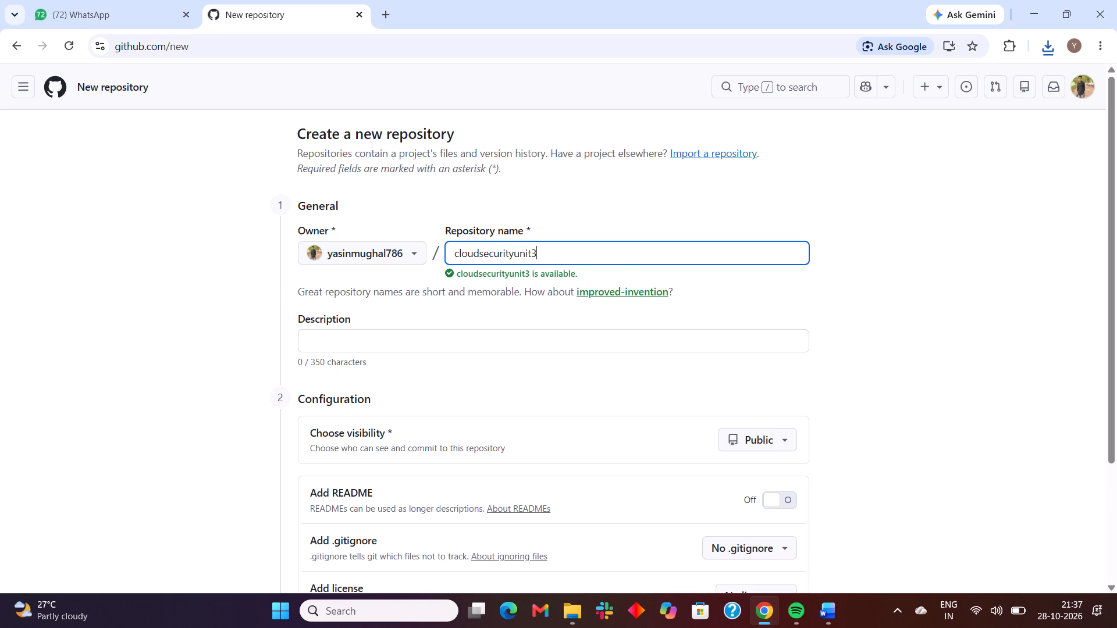
pyautogui.press('Return')
pyautogui.scroll(-1, 504, 352)
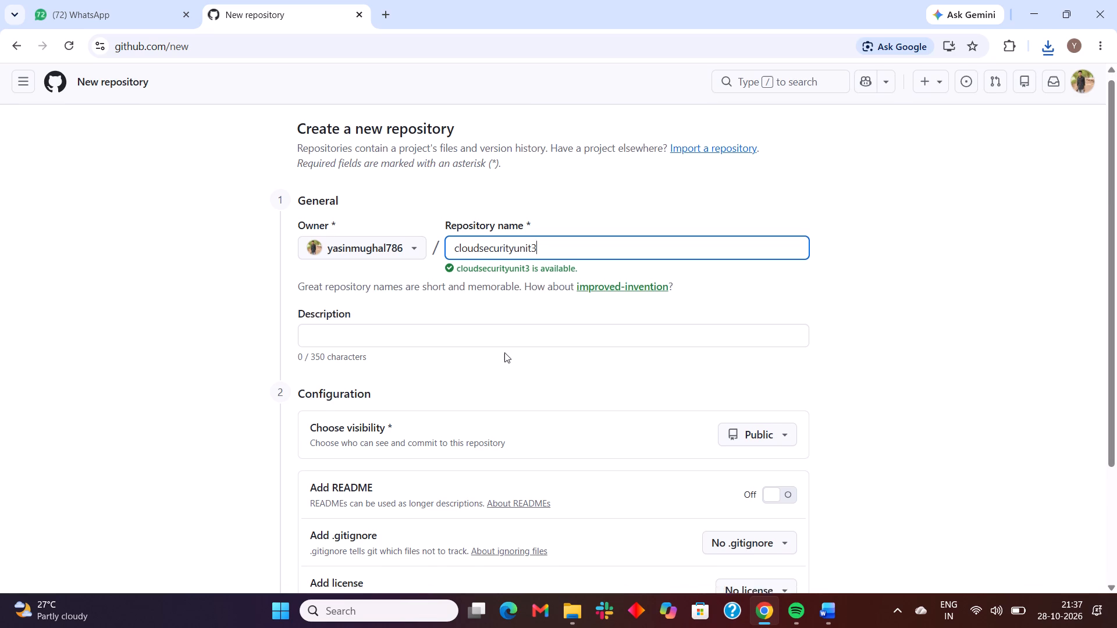
pyautogui.scroll(-3, 504, 352)
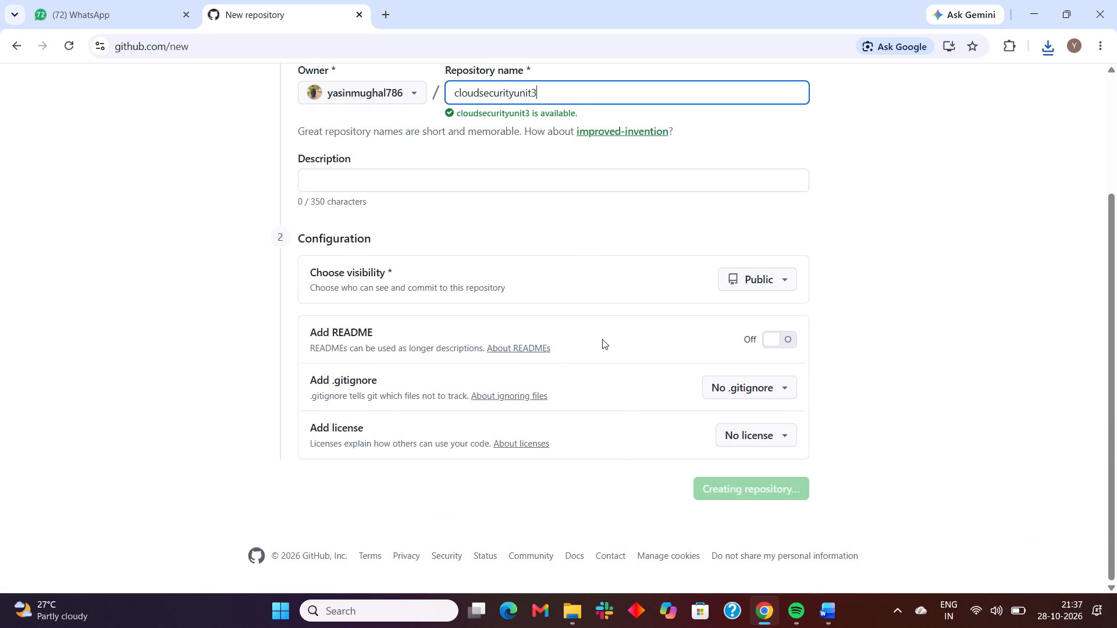
pyautogui.scroll(1, 602, 339)
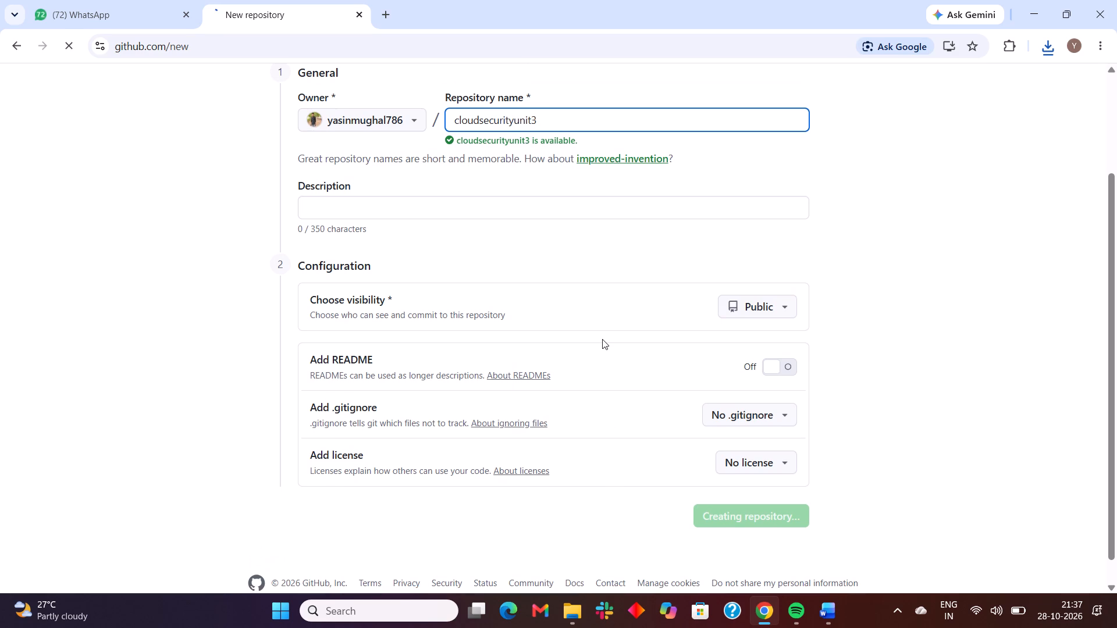
pyautogui.scroll(2, 602, 339)
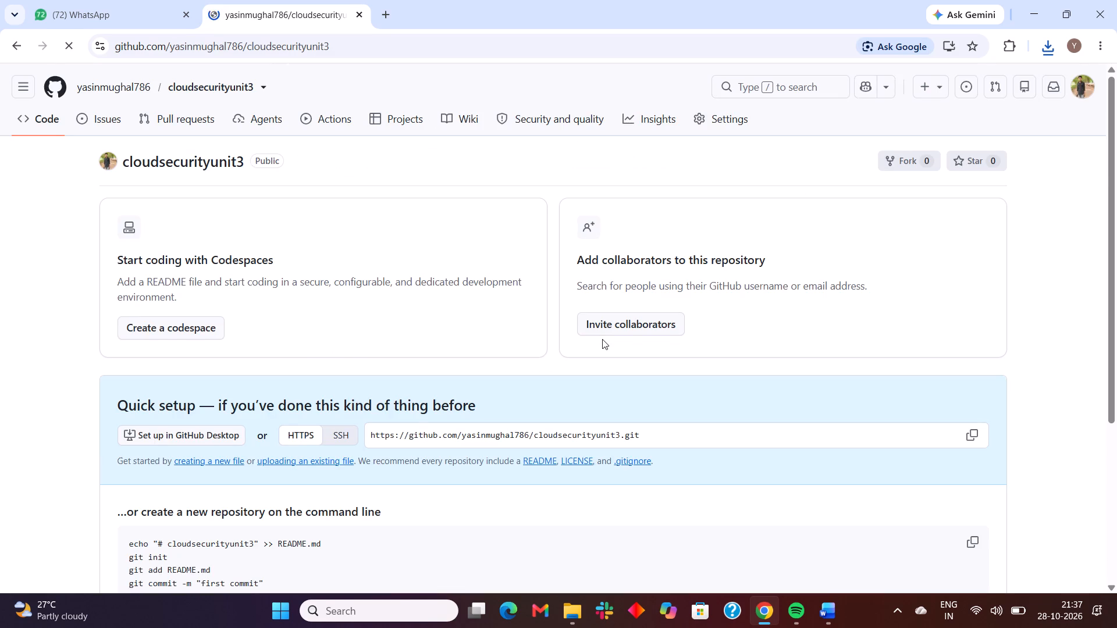
# Start uploading existing files to the cloudsecurityunit3 repository and add commands (1).md from the Downloads folder.
pyautogui.click(332, 452)
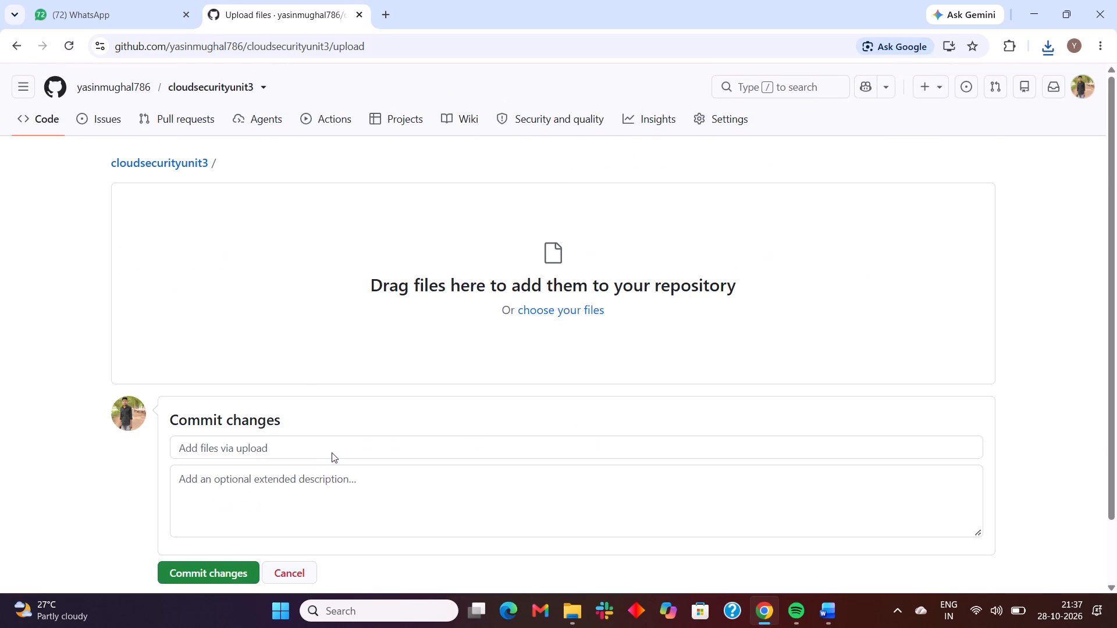
pyautogui.click(574, 310)
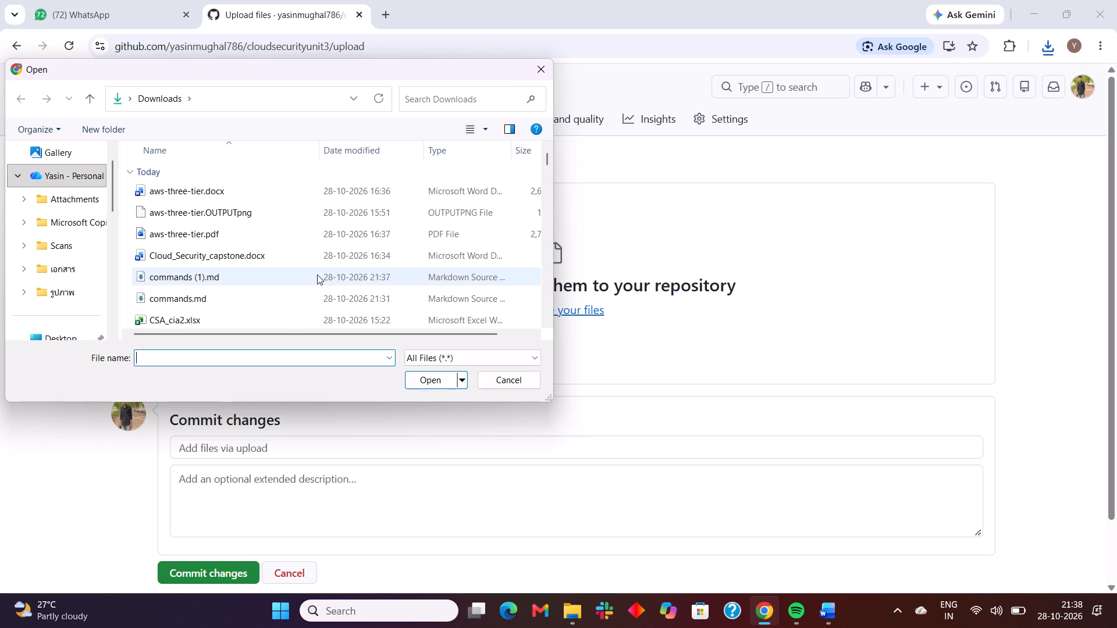
pyautogui.moveTo(317, 274); pyautogui.dragTo(333, 274)
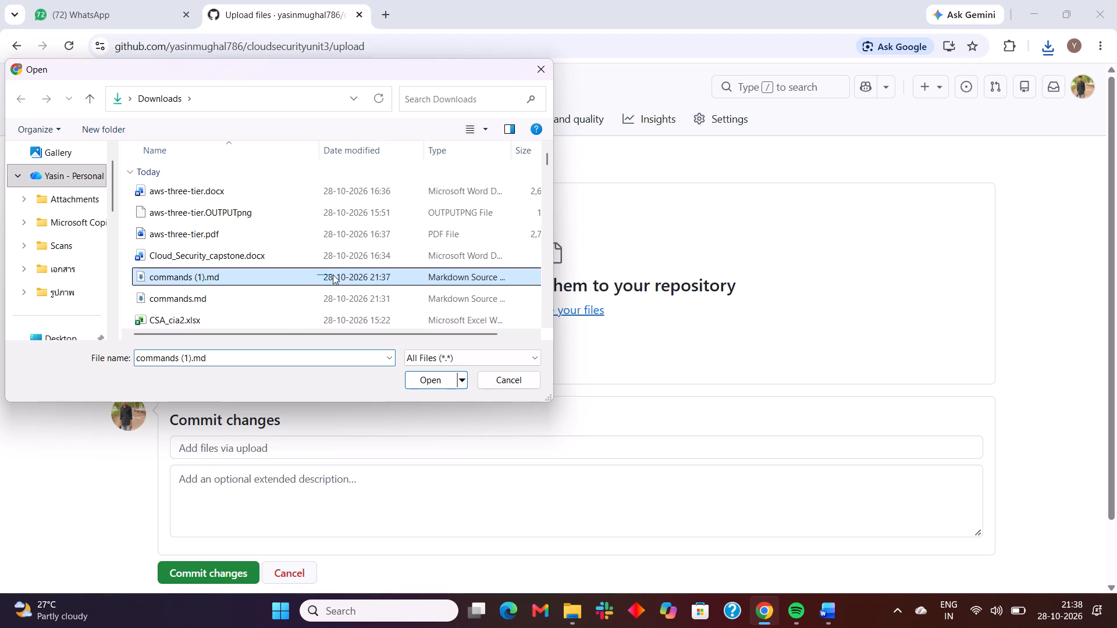
pyautogui.moveTo(333, 274); pyautogui.dragTo(340, 274)
pyautogui.moveTo(340, 274); pyautogui.dragTo(792, 287)
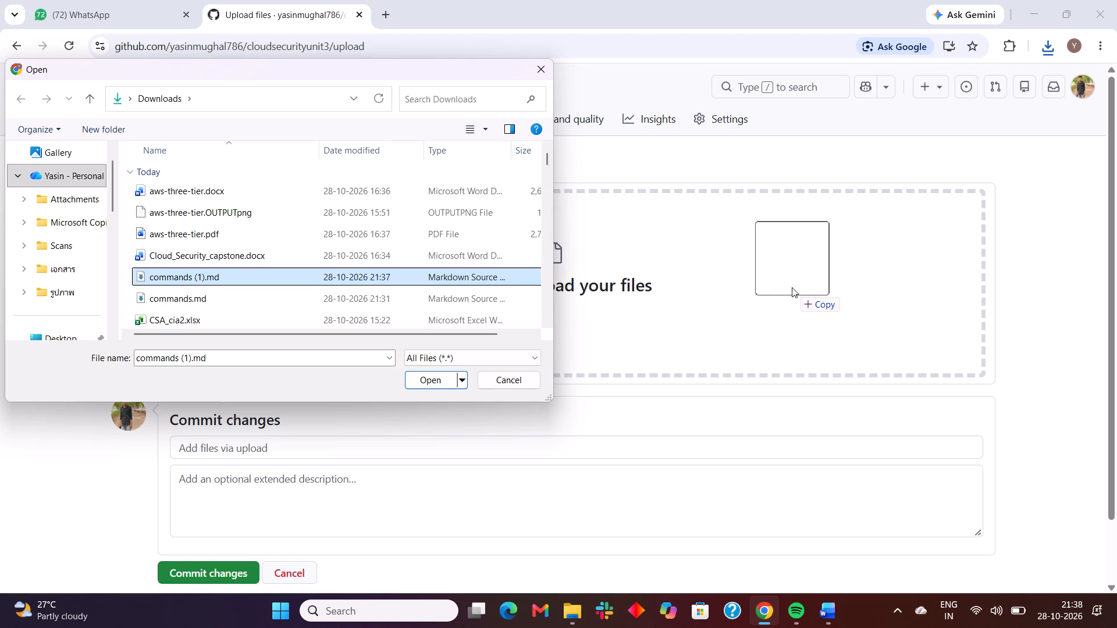
pyautogui.click(792, 287)
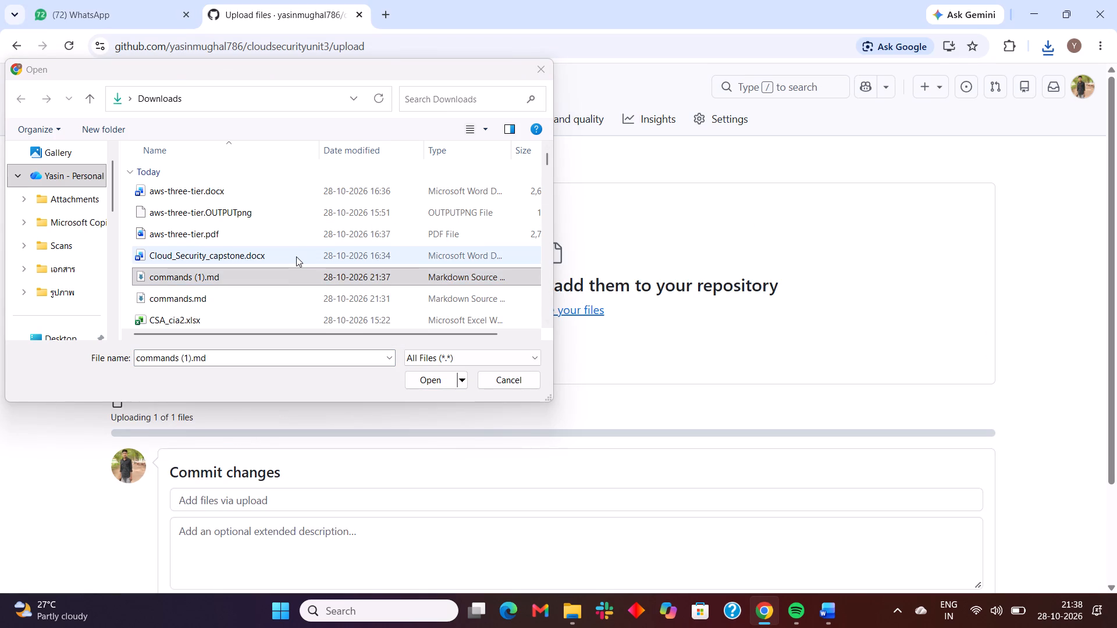
# Add Readme (1).md from Downloads to the same upload and close the file chooser.
pyautogui.scroll(-2, 296, 256)
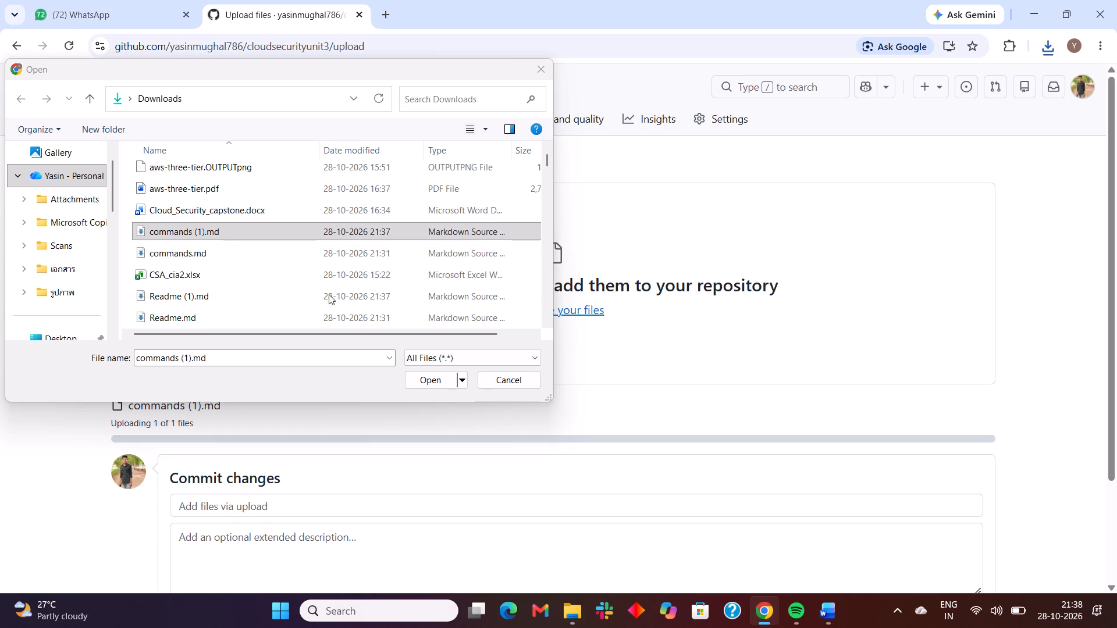
pyautogui.click(329, 294)
pyautogui.moveTo(329, 294); pyautogui.dragTo(716, 281)
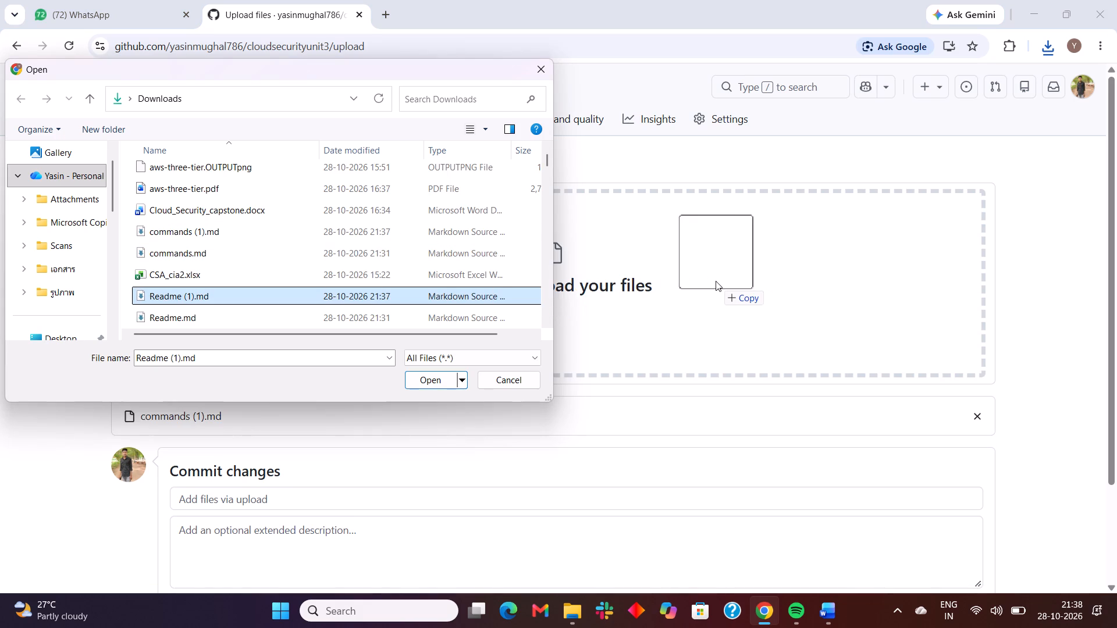
pyautogui.click(716, 281)
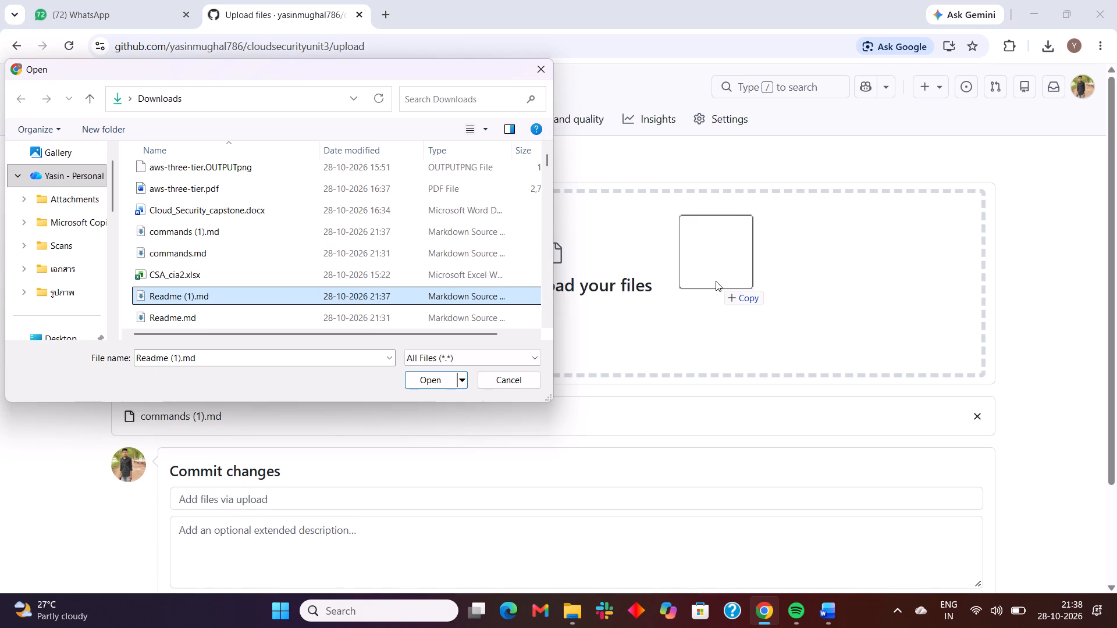
pyautogui.click(716, 281)
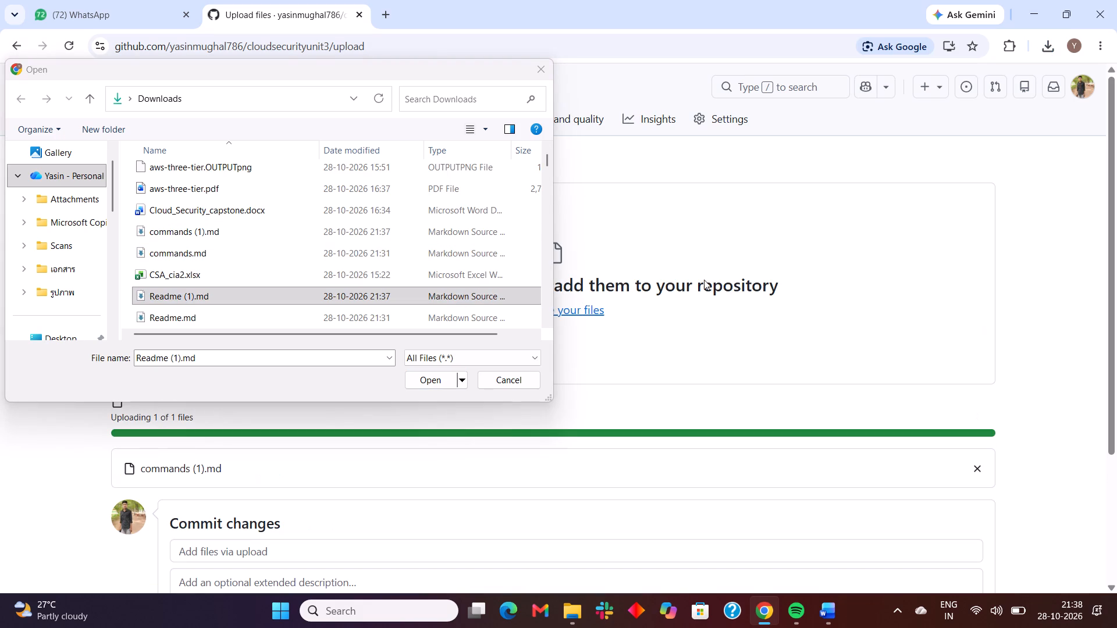
pyautogui.click(509, 379)
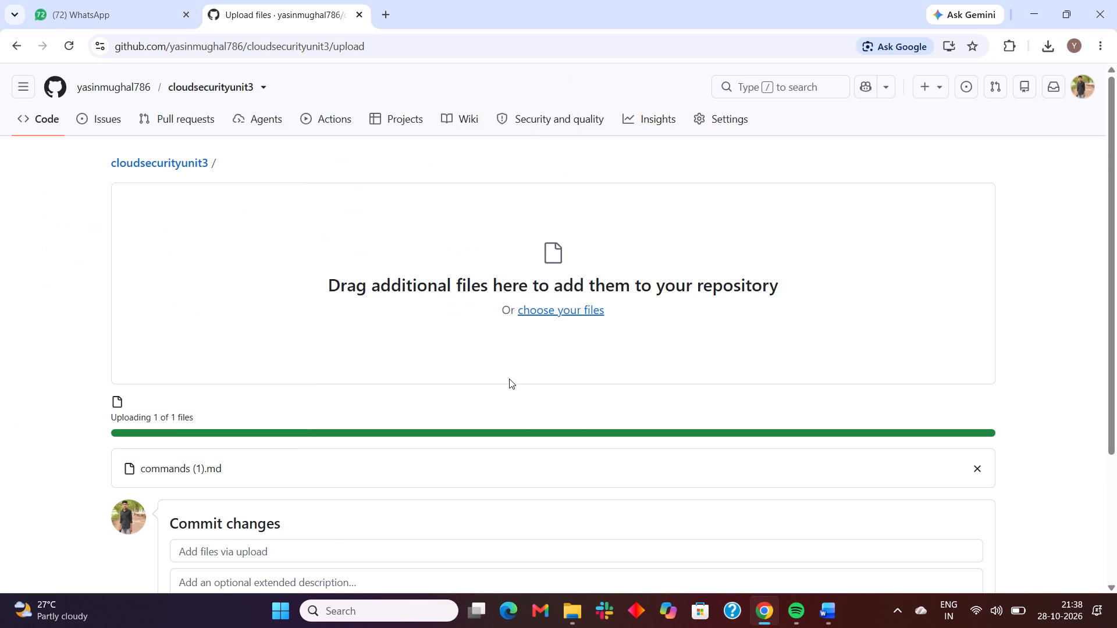
# Commit the two uploaded Markdown files to cloudsecurityunit3 with the default commit message.
pyautogui.hscroll(1, 380, 406)
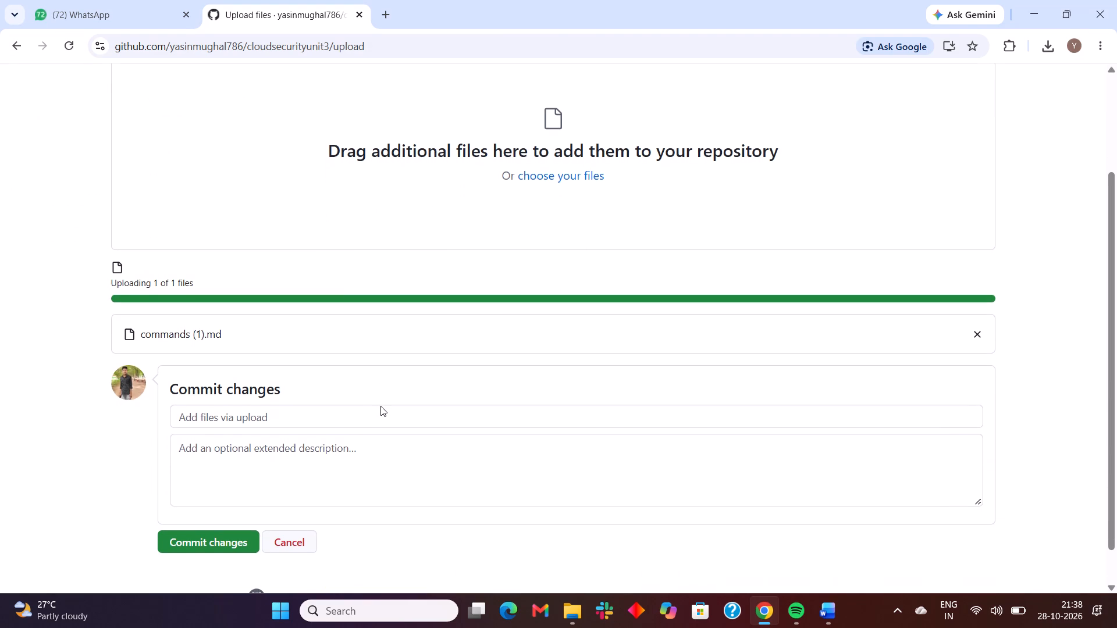
pyautogui.hscroll(2, 380, 406)
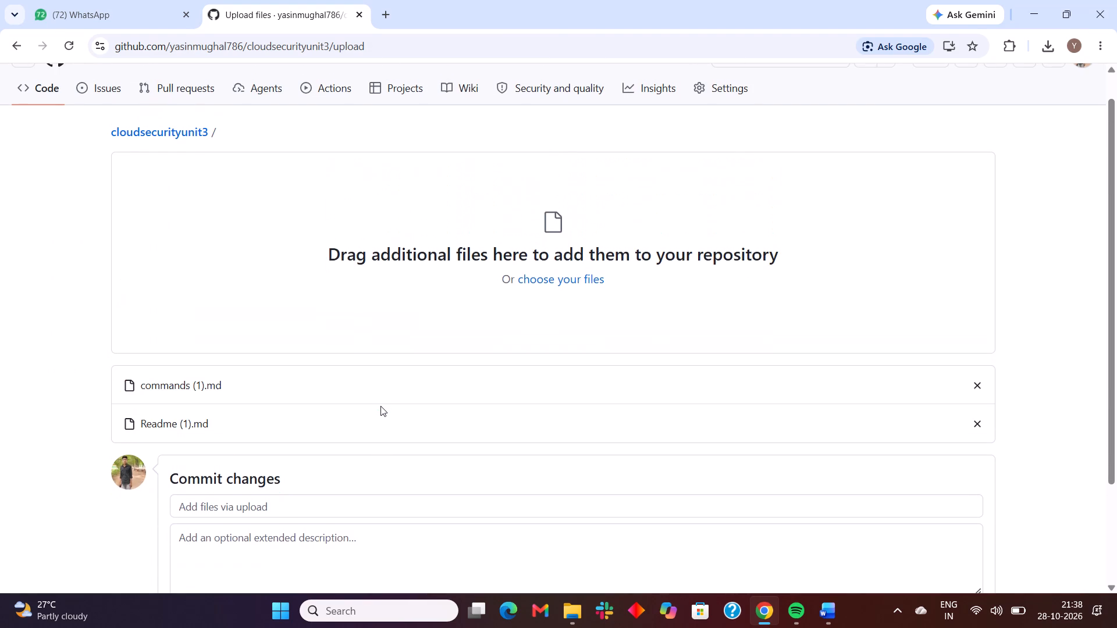
pyautogui.scroll(3, 444, 336)
pyautogui.scroll(-5, 444, 336)
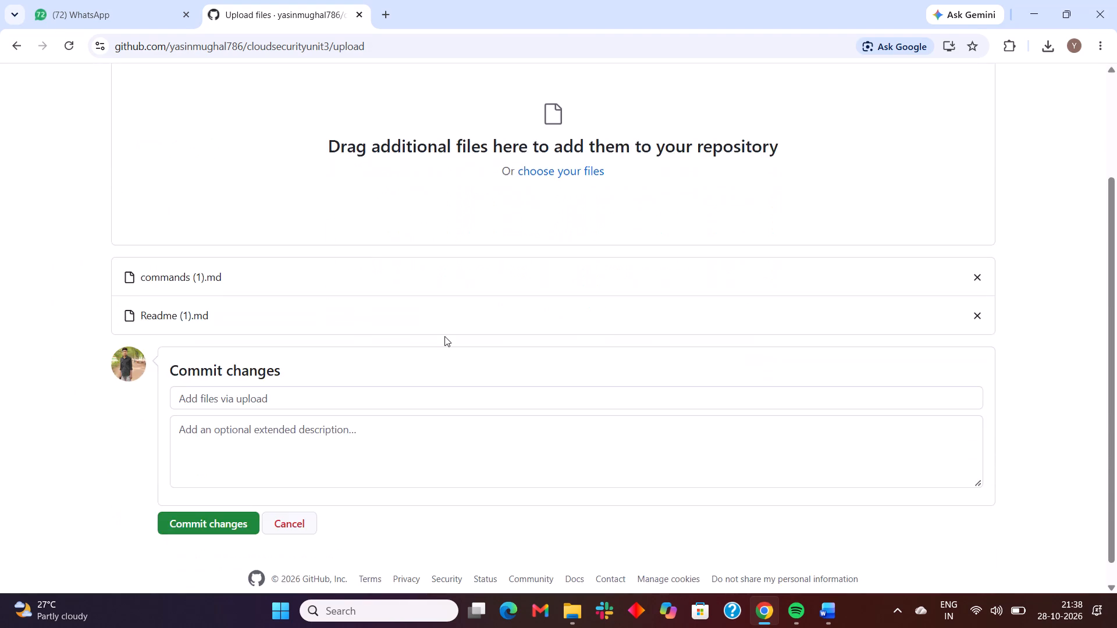
pyautogui.scroll(5, 444, 336)
pyautogui.scroll(-4, 444, 336)
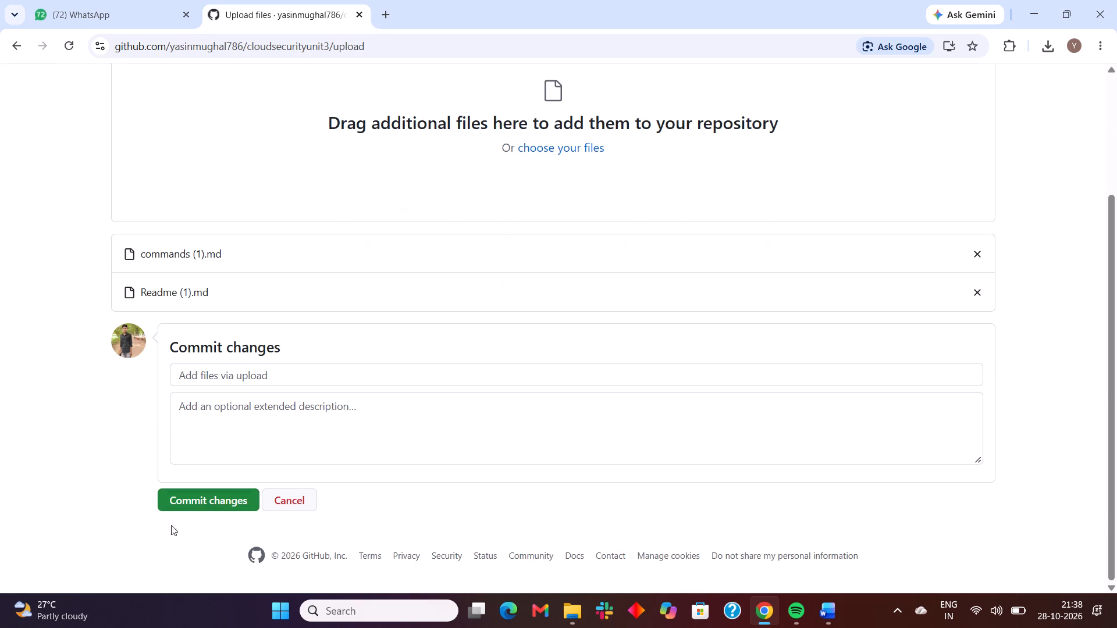
pyautogui.click(219, 502)
pyautogui.scroll(2, 293, 392)
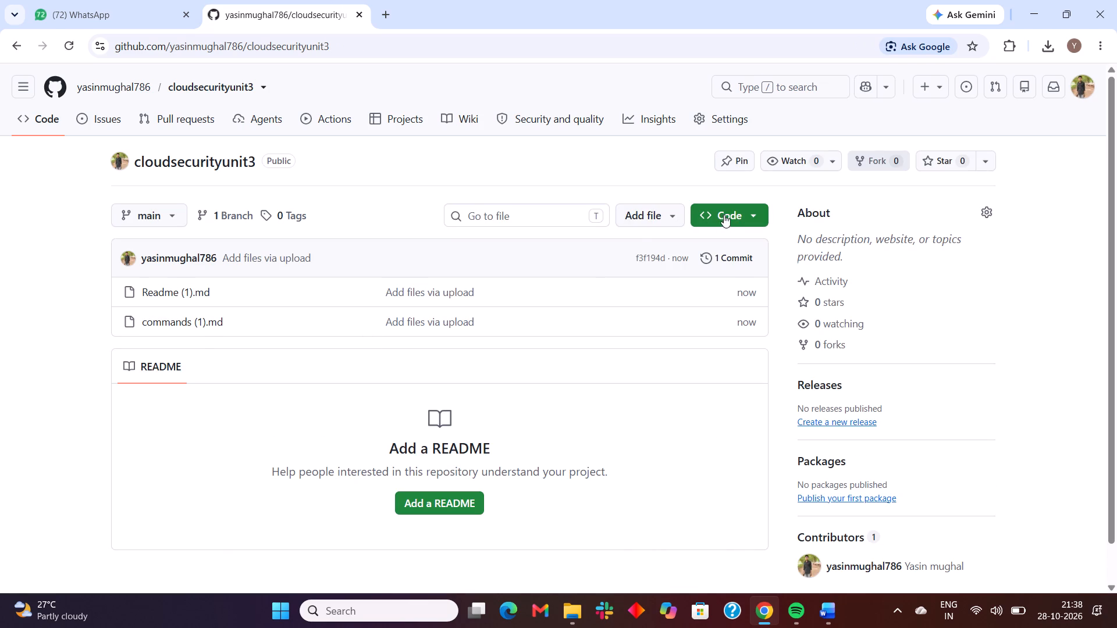
# Open the HTTPS clone options of the cloudsecurityunit3 repository.
pyautogui.click(743, 213)
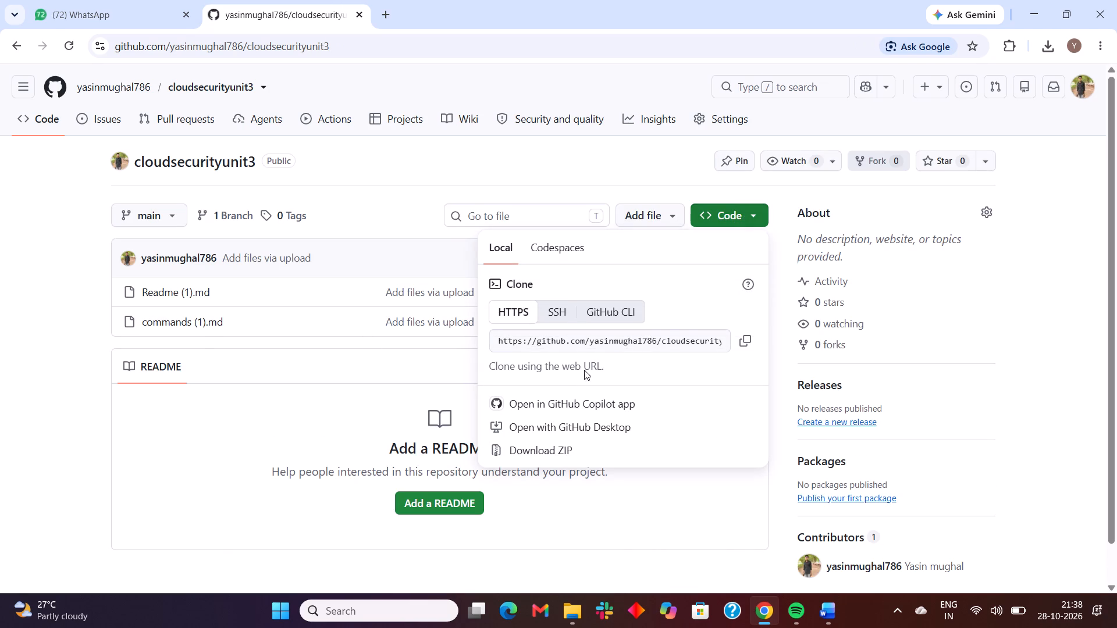
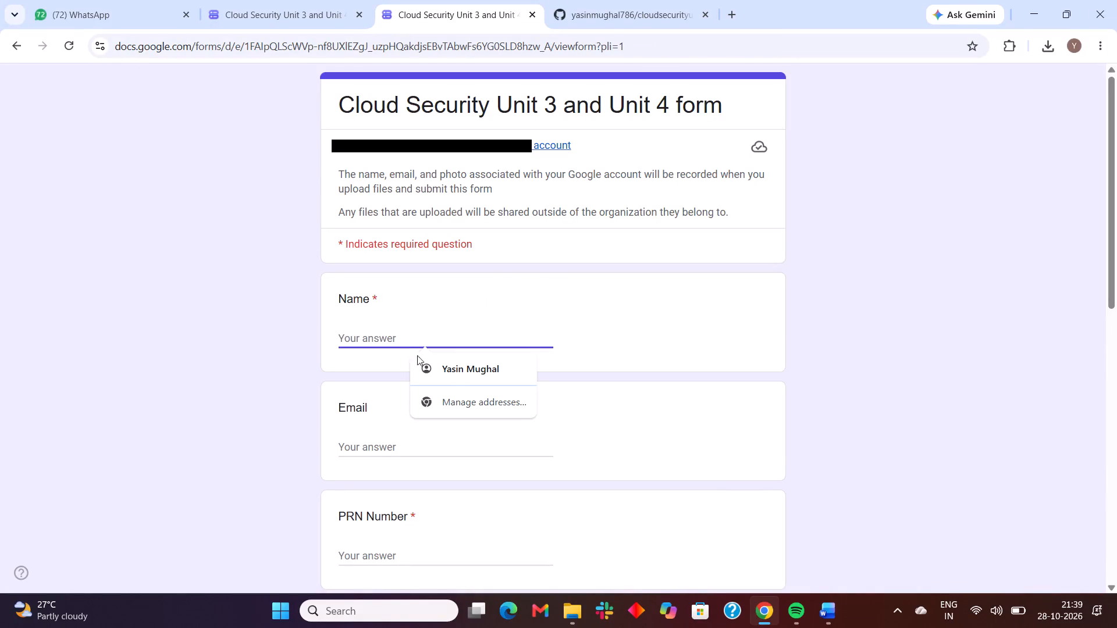
# Fill in the form's Name with the student's saved autofill name and its Email with the address copied from the signed-in account line.
pyautogui.click(447, 367)
pyautogui.click(417, 454)
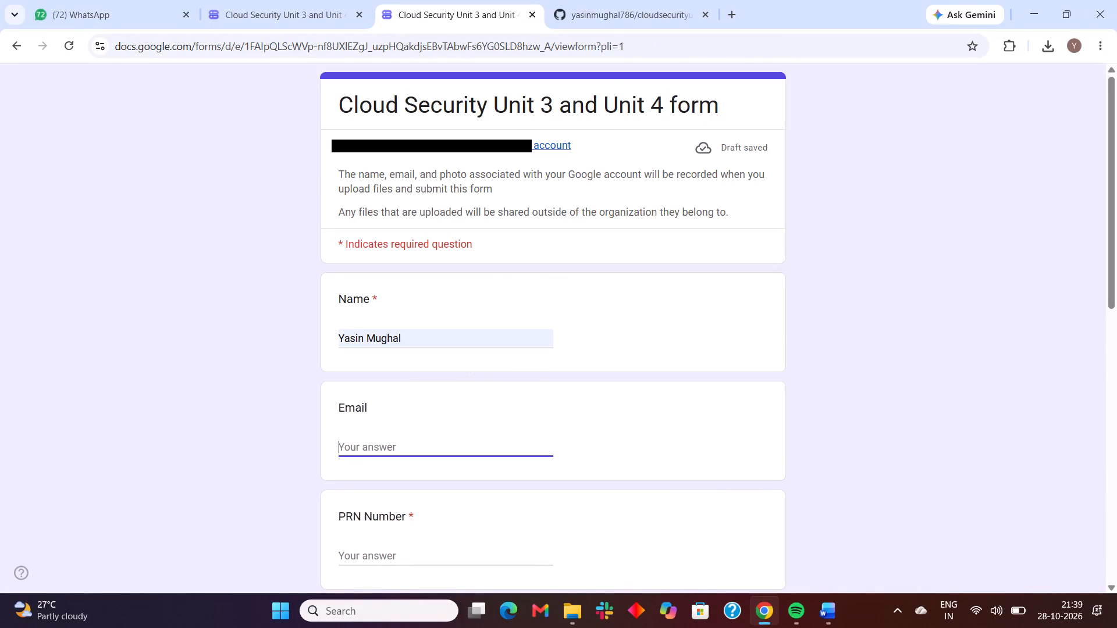
pyautogui.moveTo(332, 141); pyautogui.dragTo(501, 147)
pyautogui.hotkey('ctrl', 'c')
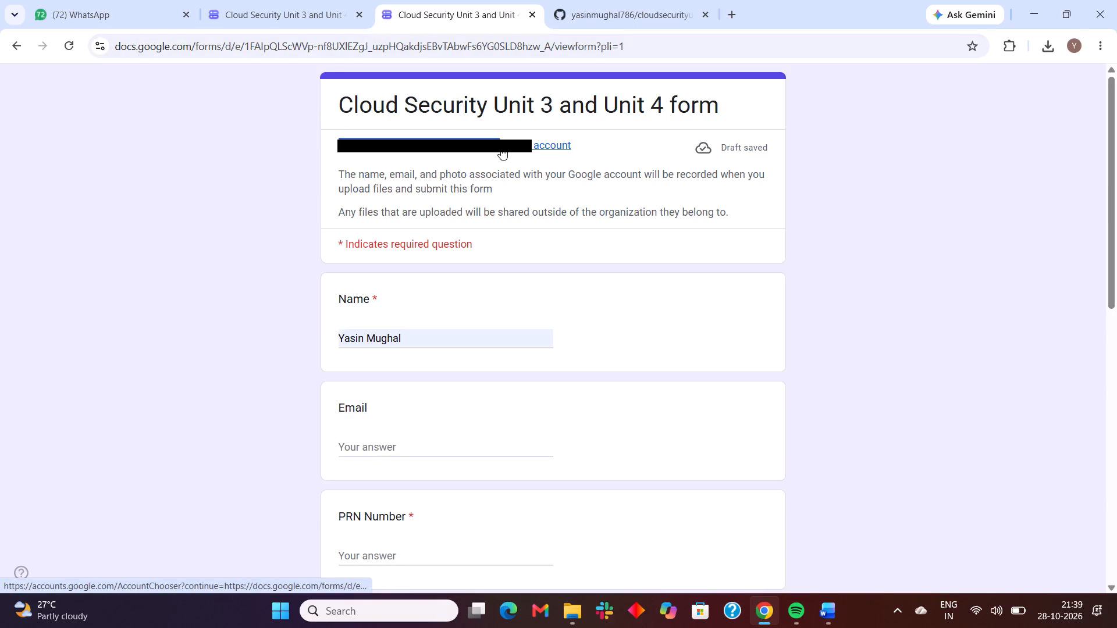
pyautogui.click(394, 441)
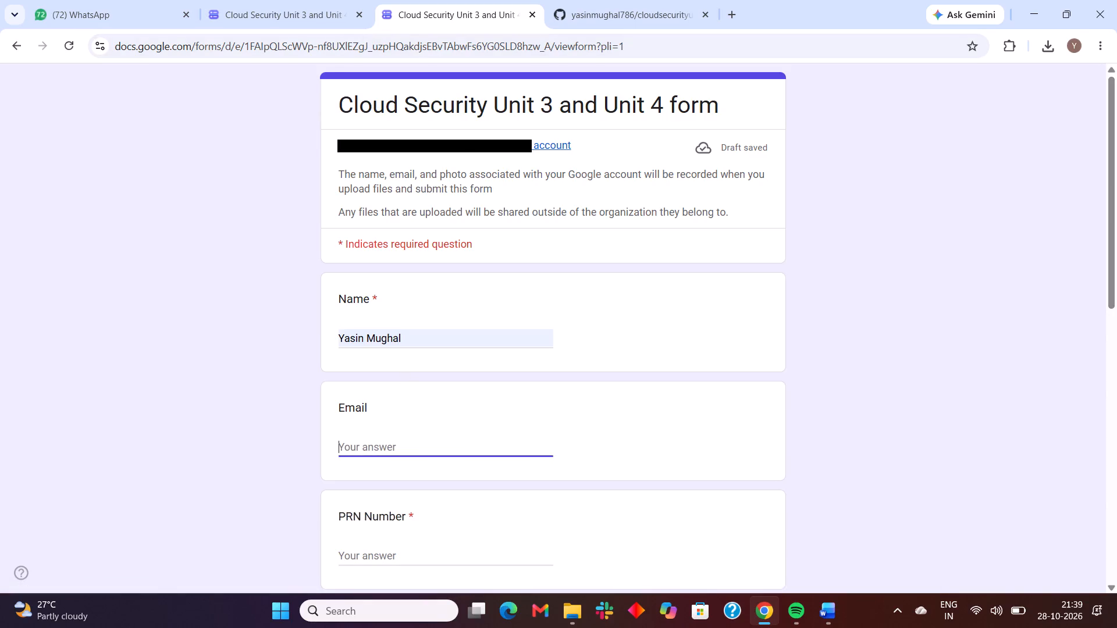
pyautogui.hotkey('ctrl', 'v')
# Enter the student's PRN number in the Cloud Security Unit 3 and Unit 4 form.
pyautogui.scroll(-2, 394, 441)
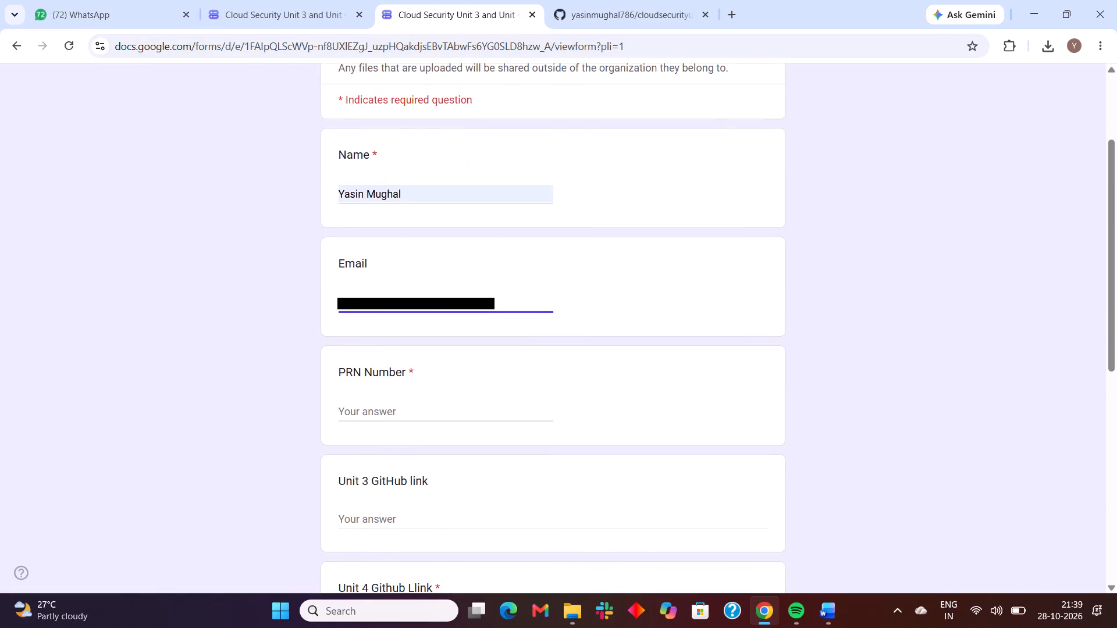
pyautogui.click(418, 414)
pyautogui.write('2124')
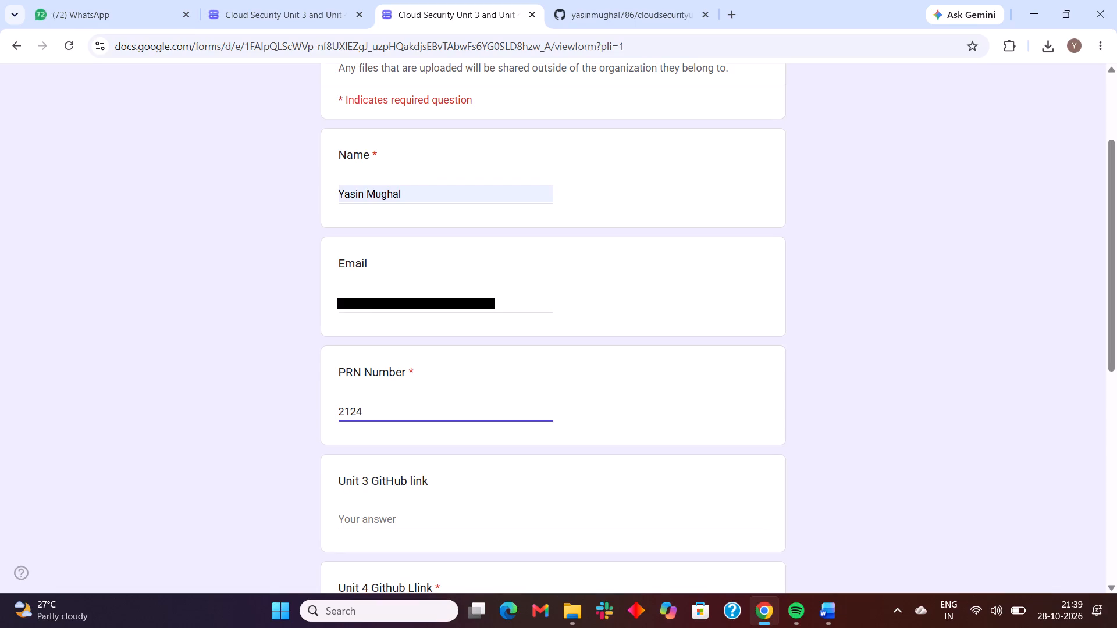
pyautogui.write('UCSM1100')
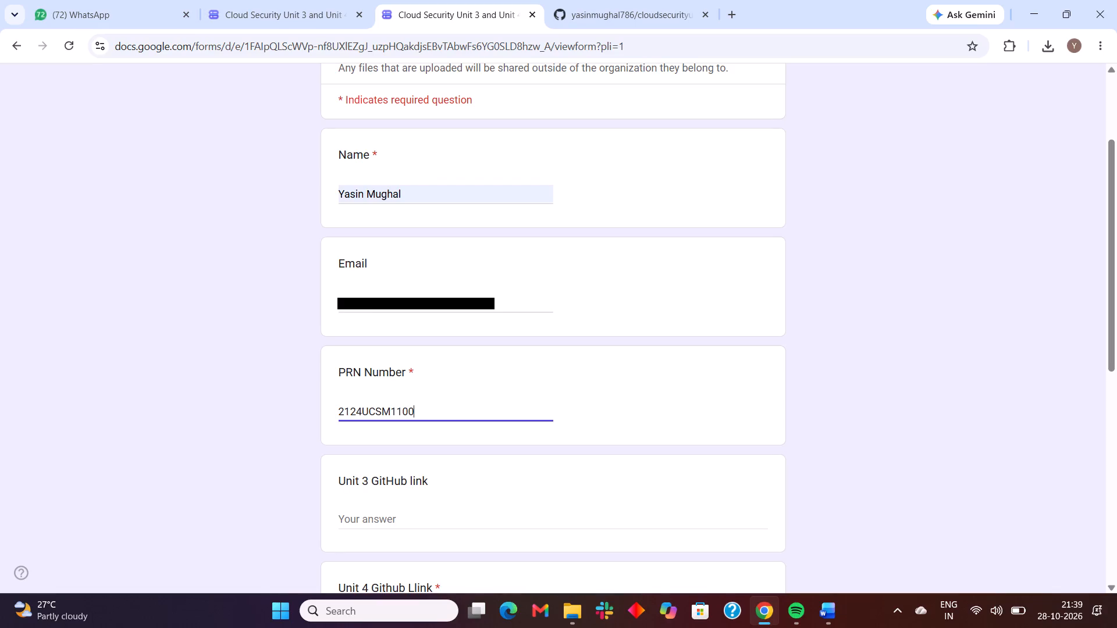
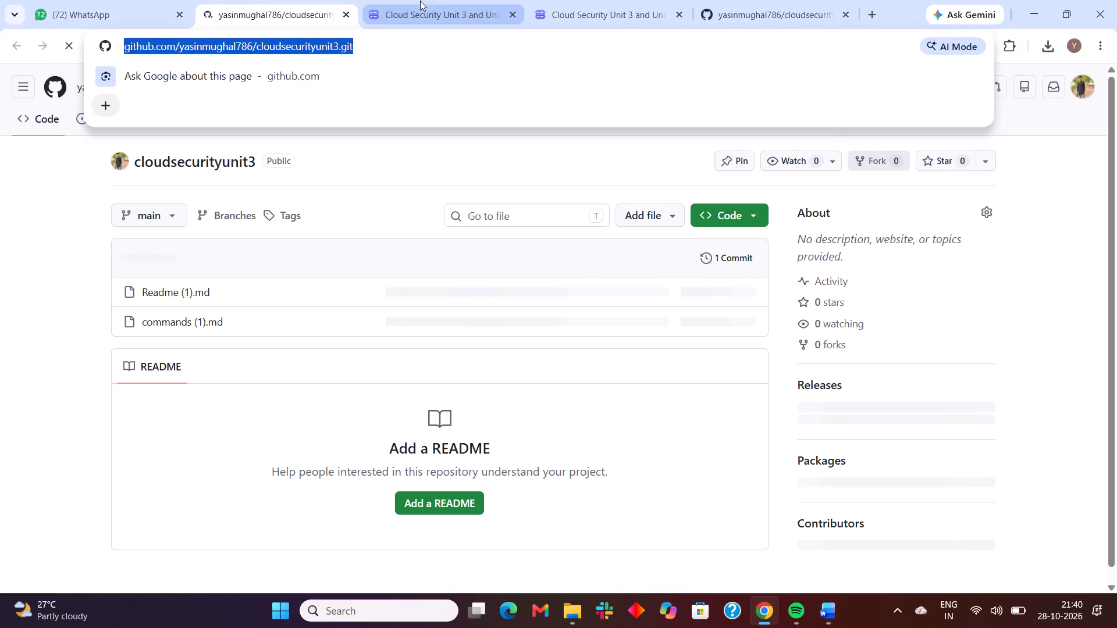
# Enter the copied HTTPS link of the cloudsecurityunit3 repository as the Unit 3 GitHub link in the submission form.
pyautogui.click(635, 13)
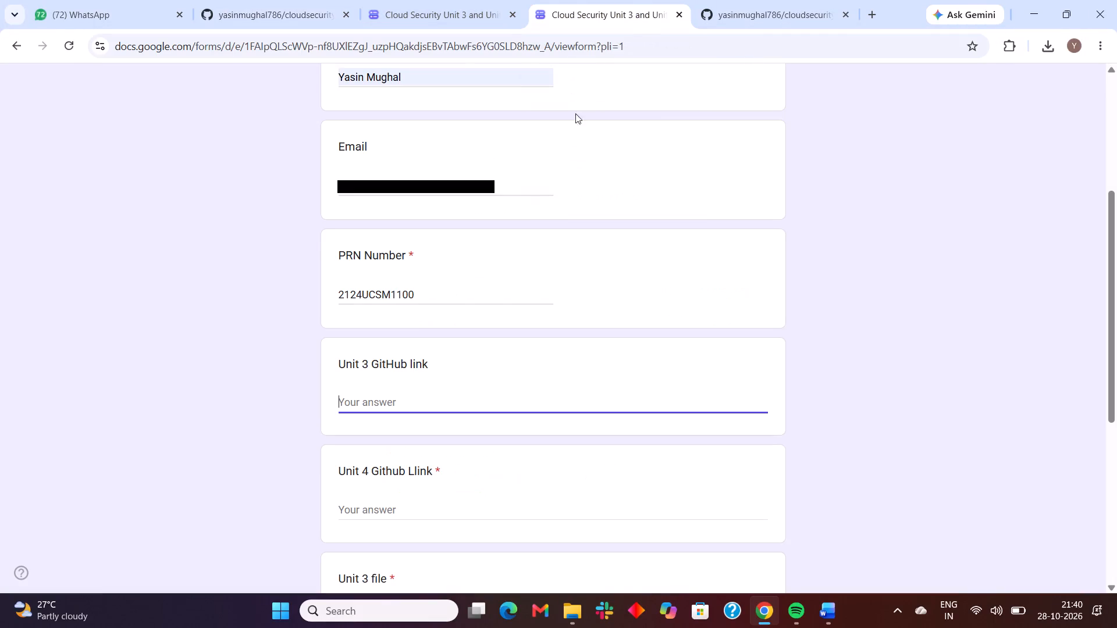
pyautogui.click(433, 399)
pyautogui.hotkey('ctrl', 'v')
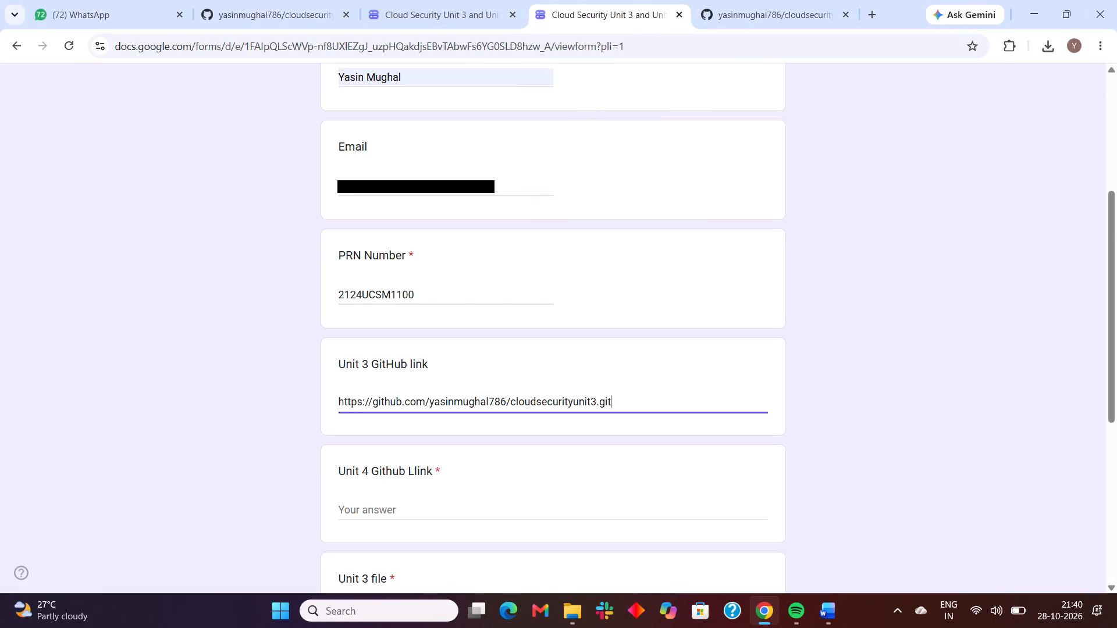
# Start filling in the required Unit 4 GitHub link answer in the submission form.
pyautogui.scroll(-1, 433, 399)
pyautogui.click(431, 409)
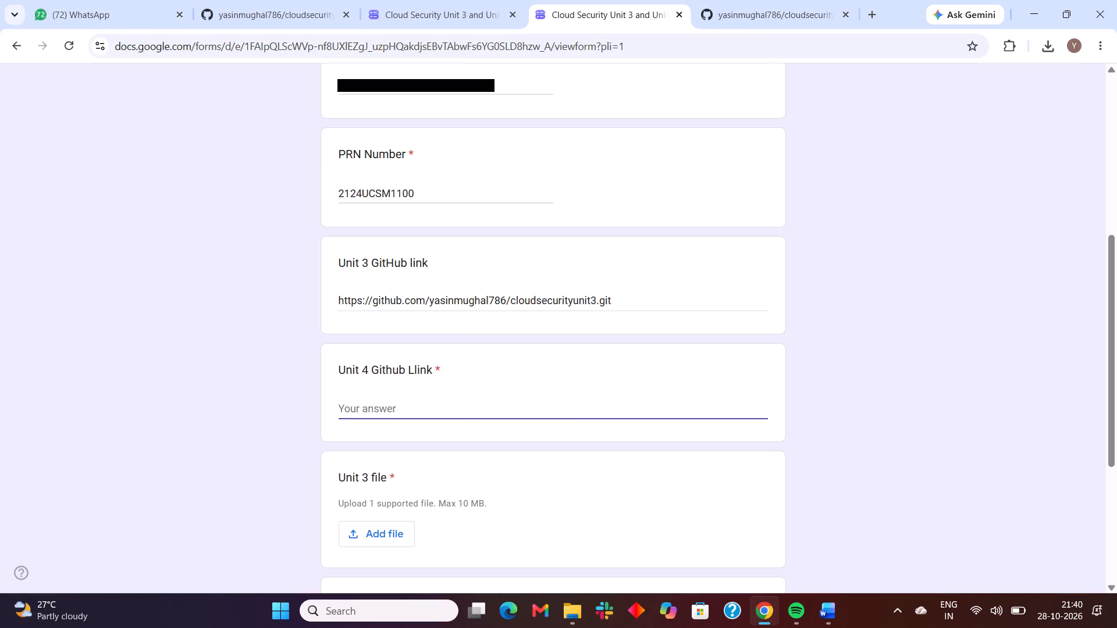
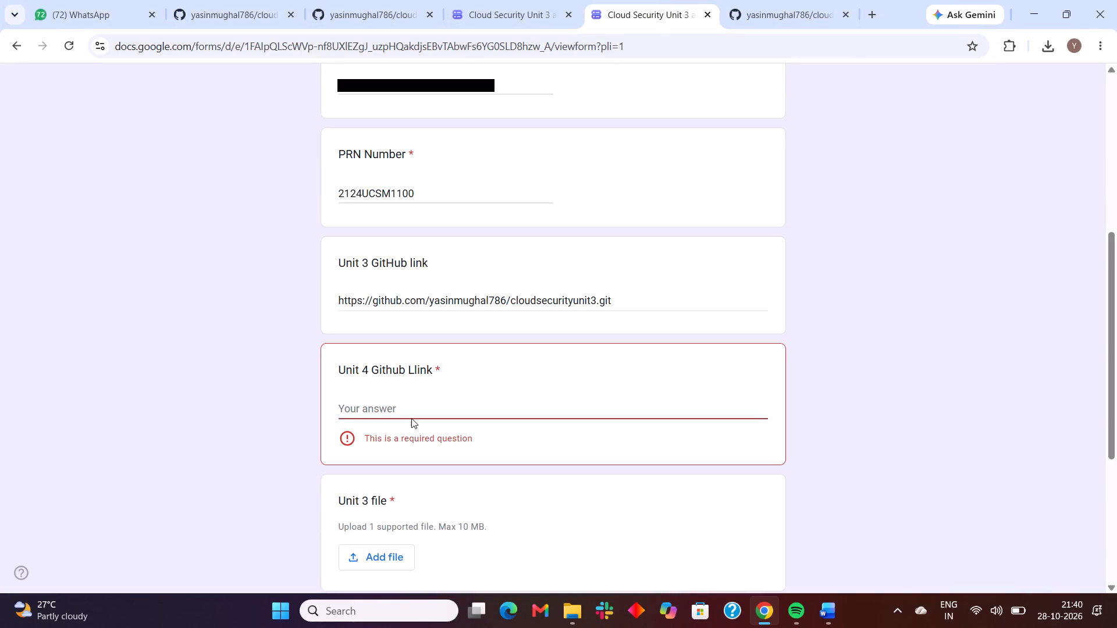
# Fill in the Unit 4 GitHub link answer with the copied HTTPS clone URL of the cloudsecurityunit4 repository.
pyautogui.scroll(-1, 411, 418)
pyautogui.click(392, 349)
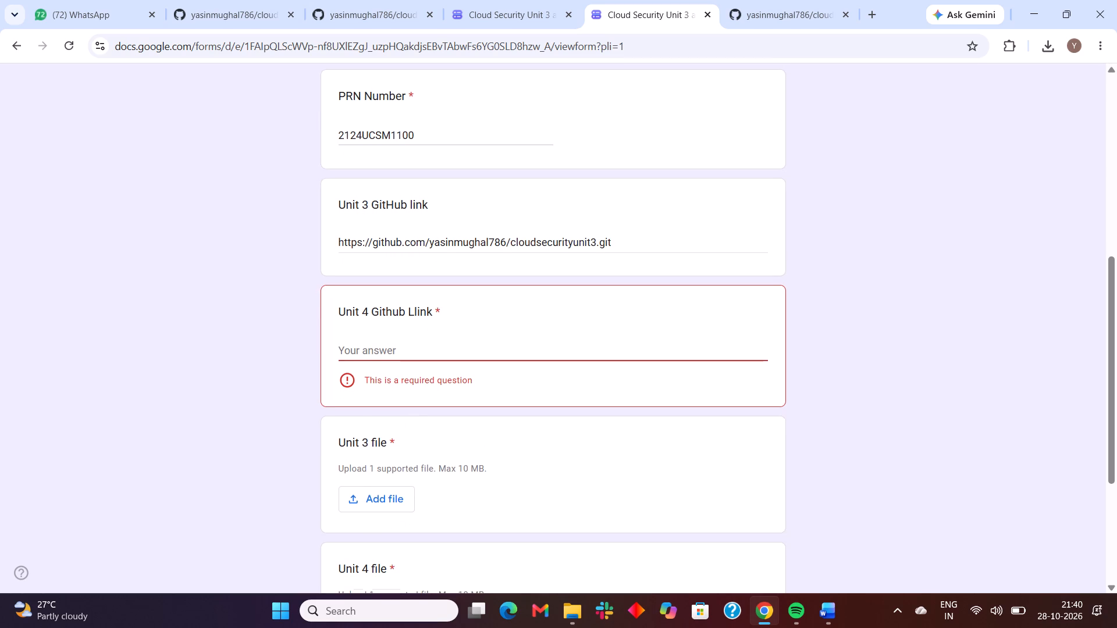
pyautogui.hotkey('ctrl', 'v')
# Start adding the Unit 3 file to the form and browse the computer for the file to upload.
pyautogui.scroll(-1, 392, 349)
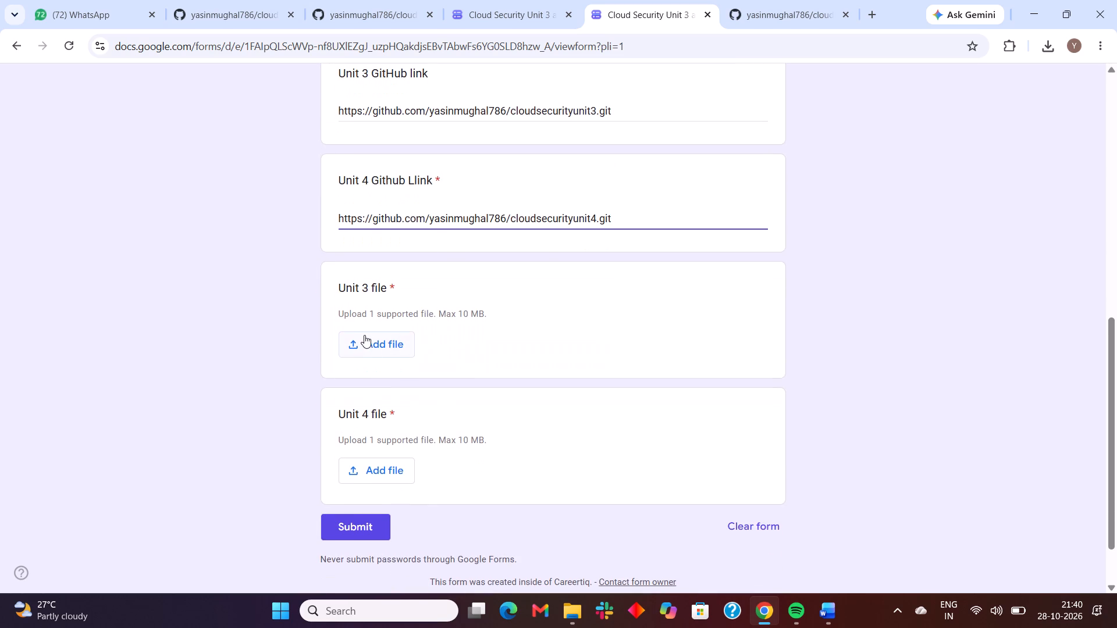
pyautogui.click(366, 341)
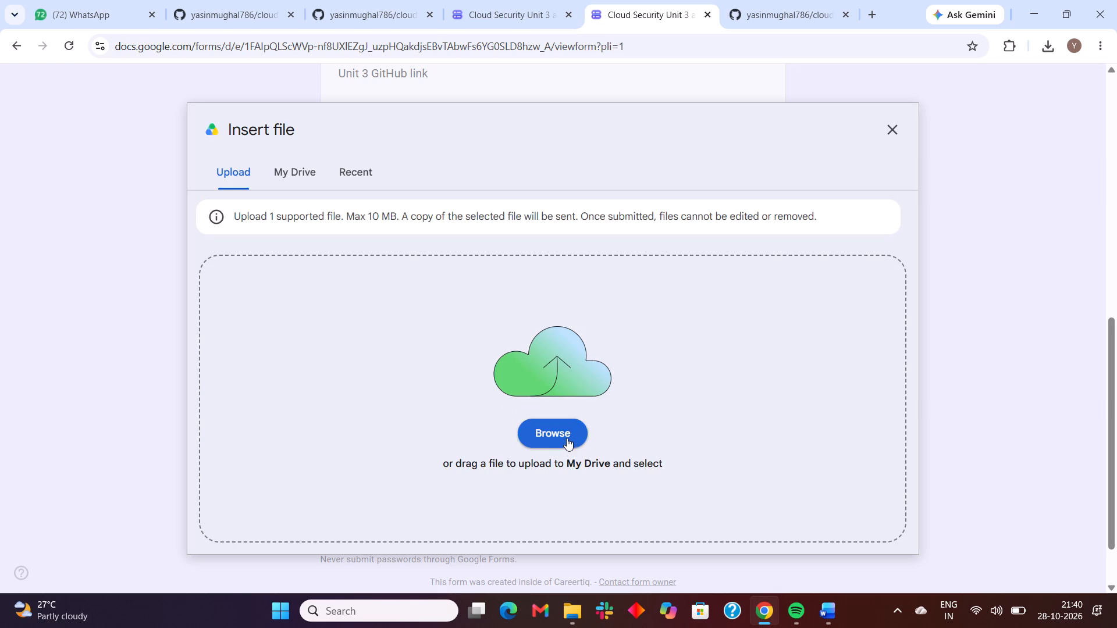
pyautogui.click(567, 438)
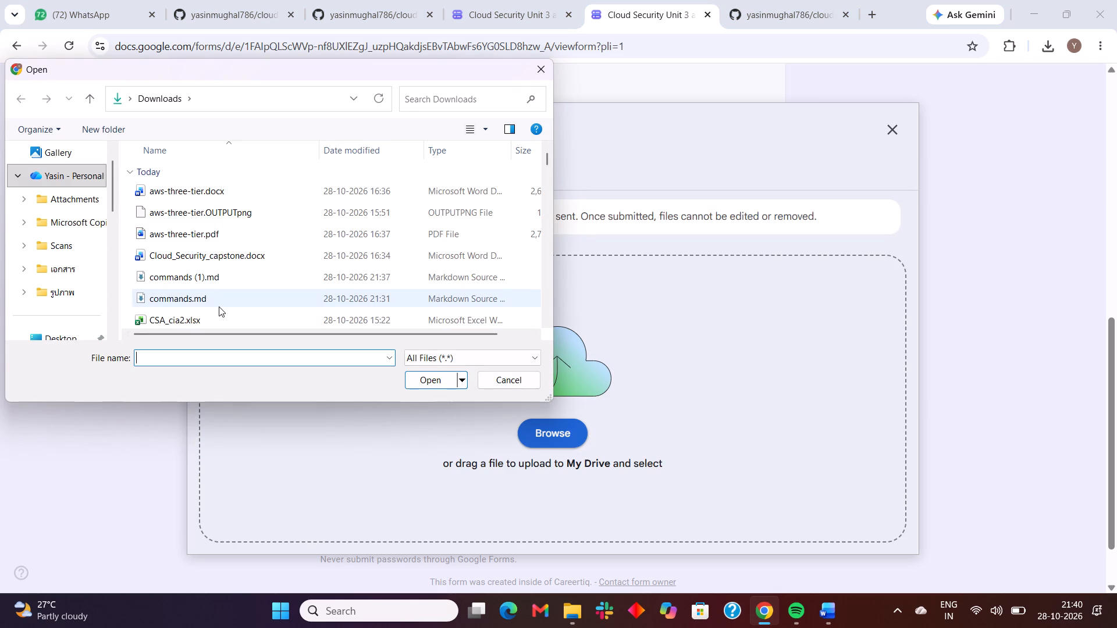
# Attach UNIT 3 CSA.docx from the Downloads folder to the form's Unit 3 file question.
pyautogui.scroll(-1, 80, 241)
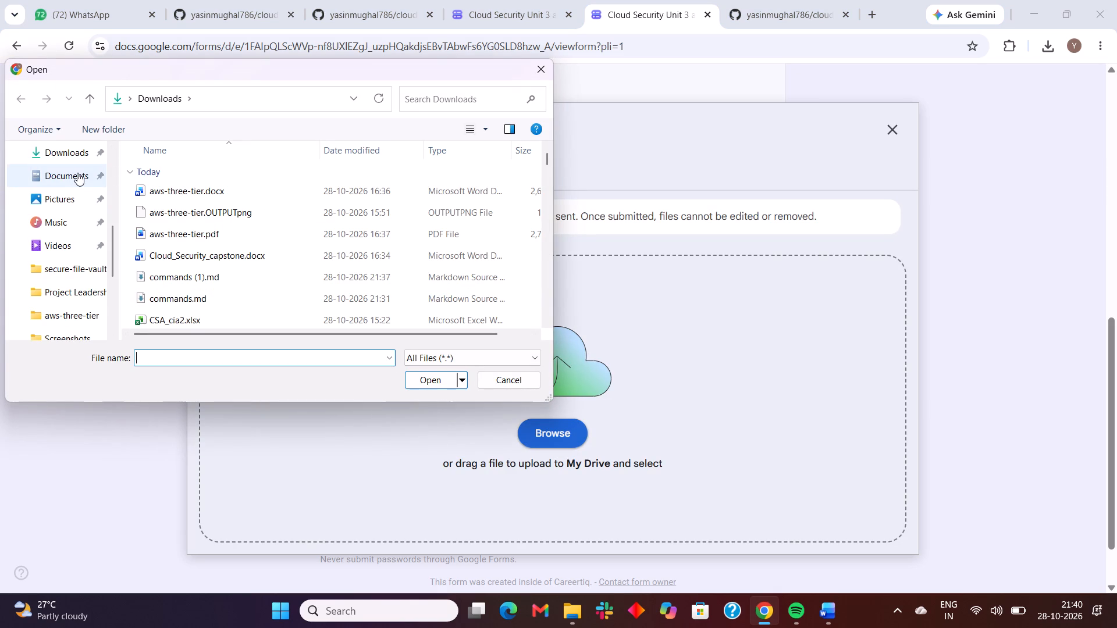
pyautogui.click(83, 161)
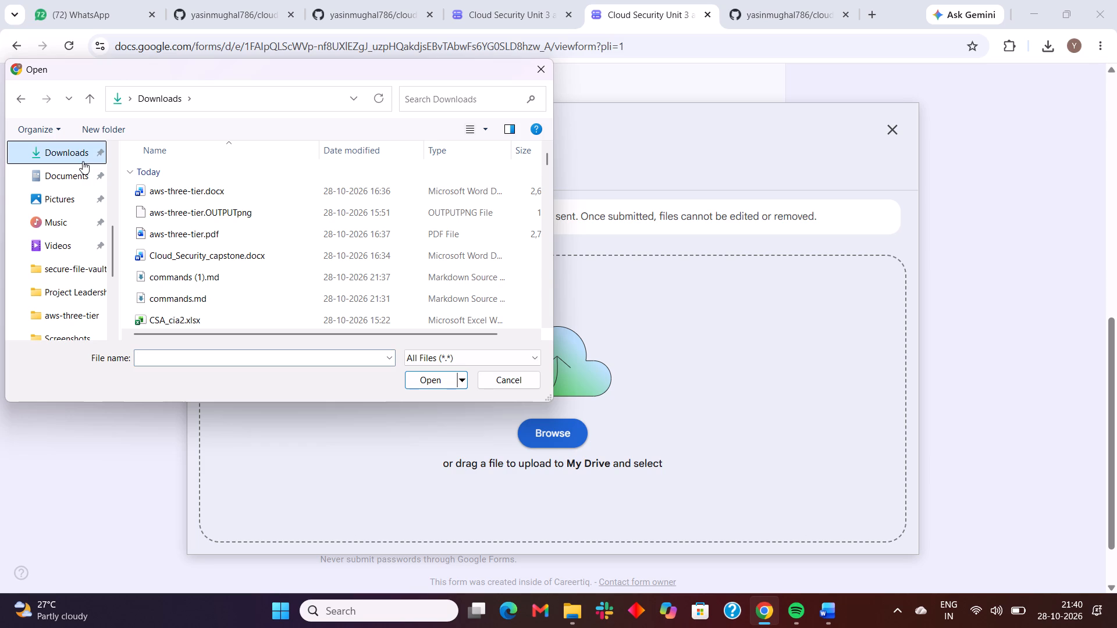
pyautogui.doubleClick(83, 157)
pyautogui.scroll(-1, 193, 235)
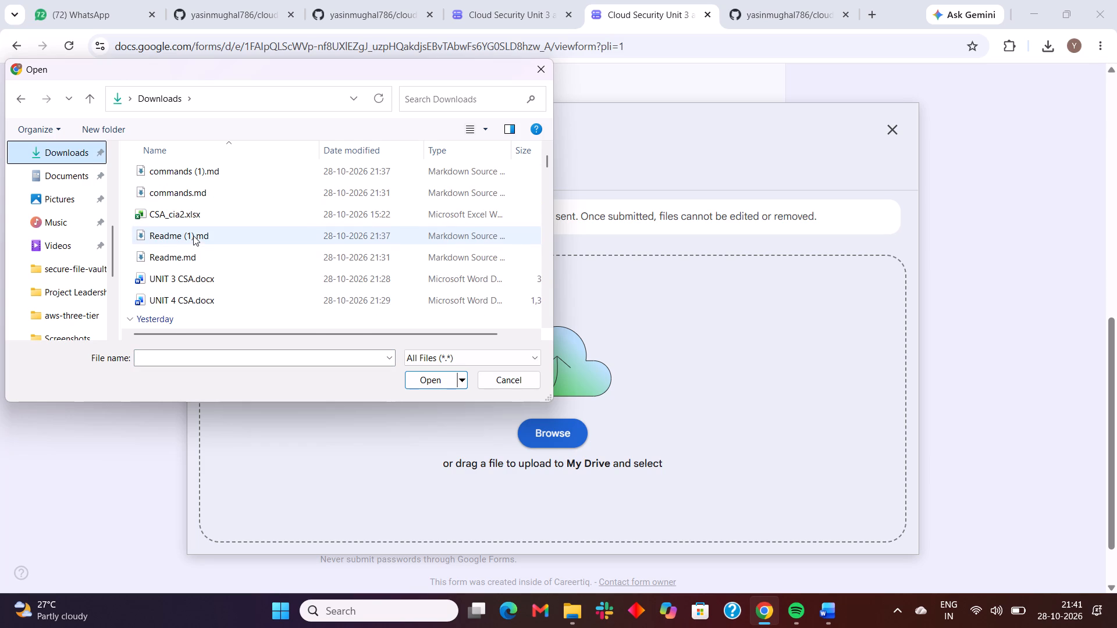
pyautogui.click(241, 283)
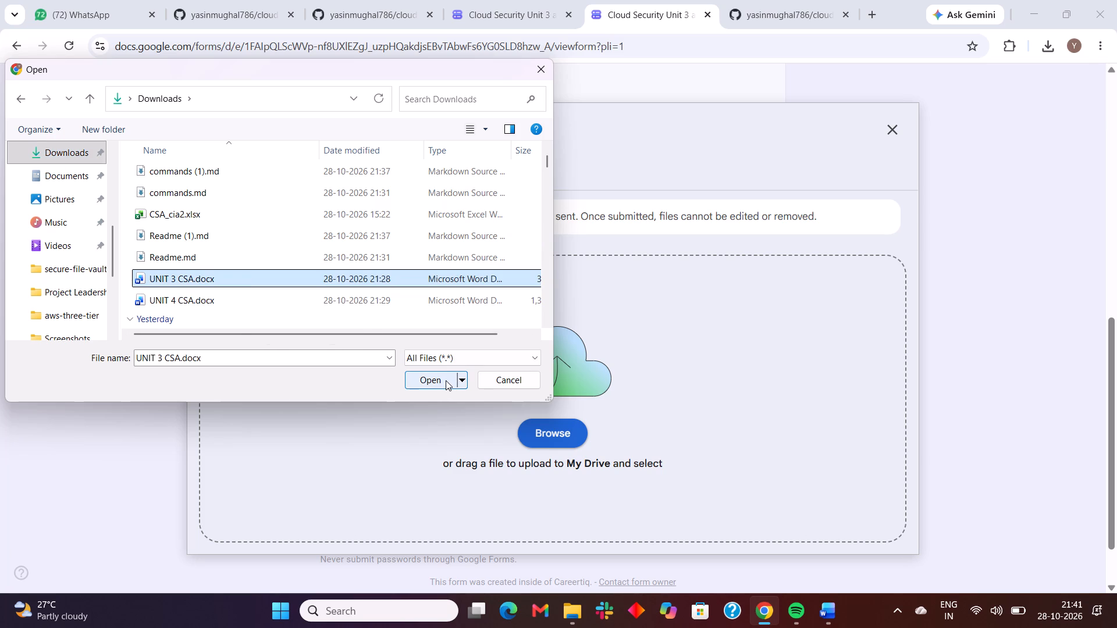
pyautogui.click(446, 380)
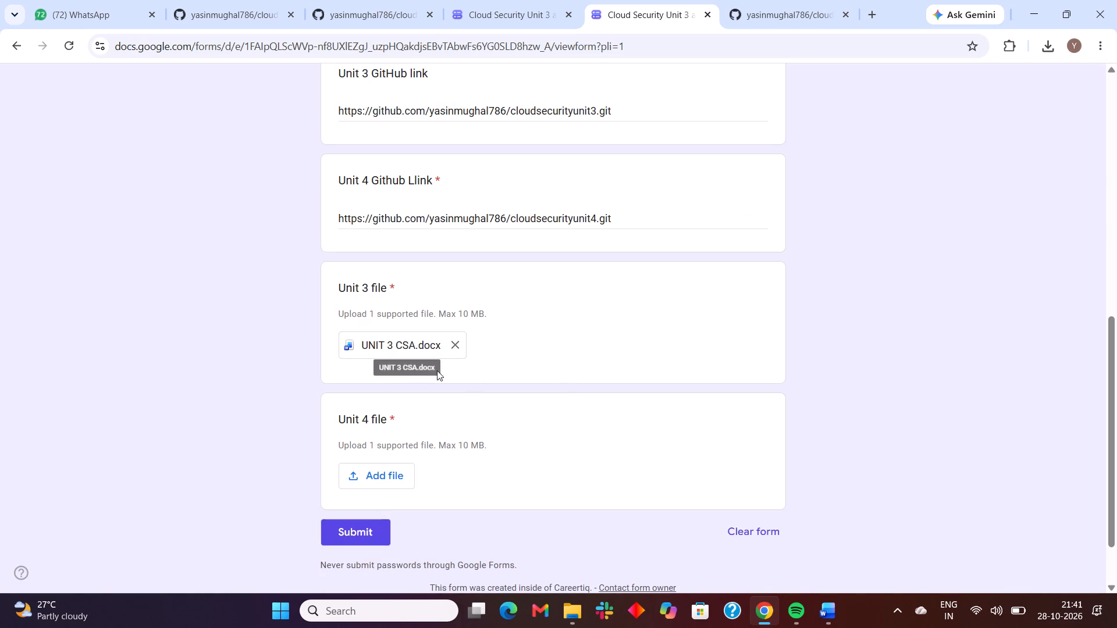
# Open the attached UNIT 3 CSA.docx to check its contents, and close the preview.
pyautogui.click(414, 345)
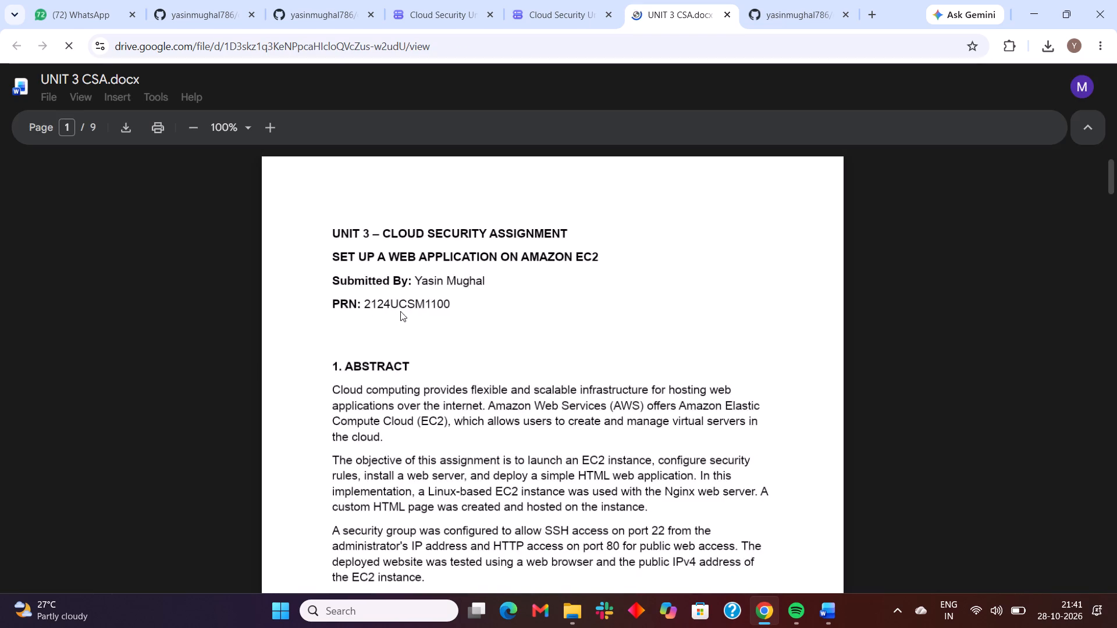
pyautogui.scroll(-5, 480, 296)
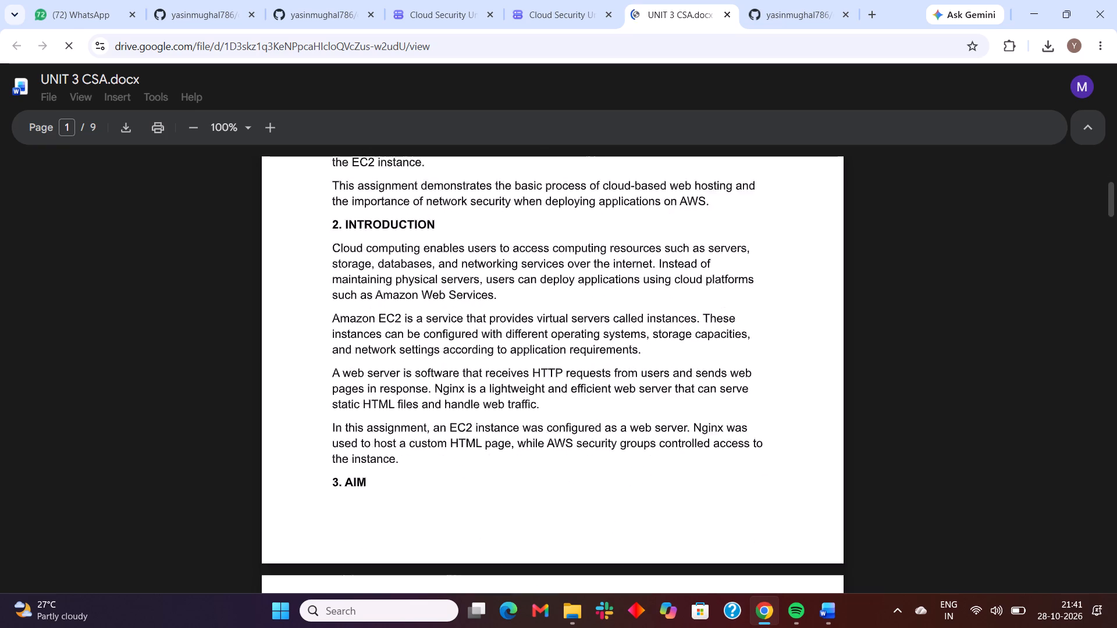
pyautogui.scroll(7, 480, 296)
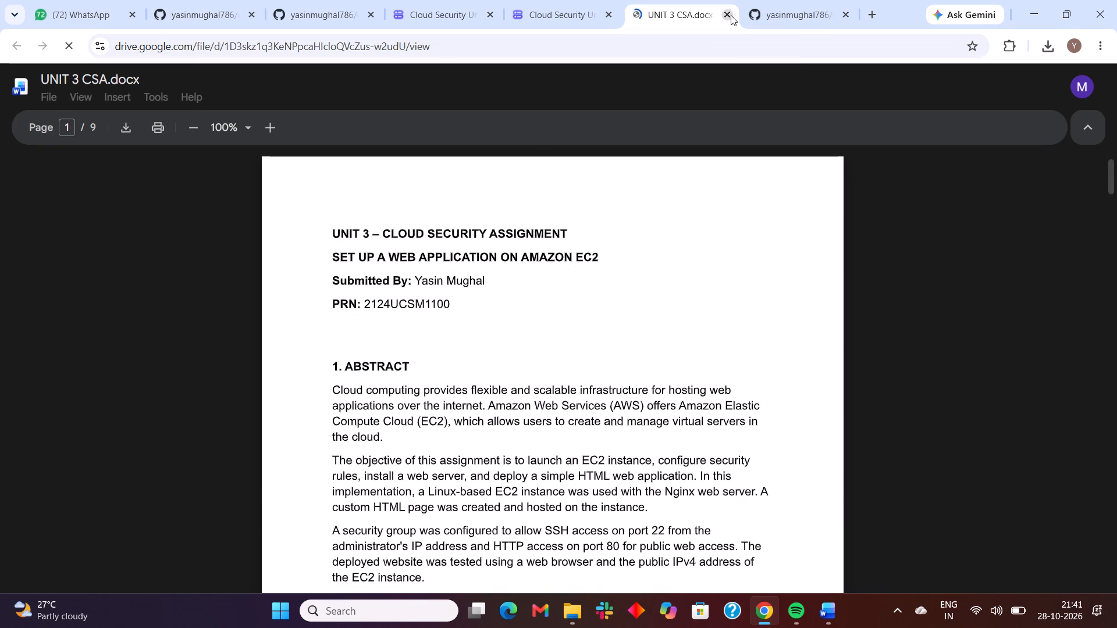
pyautogui.click(731, 15)
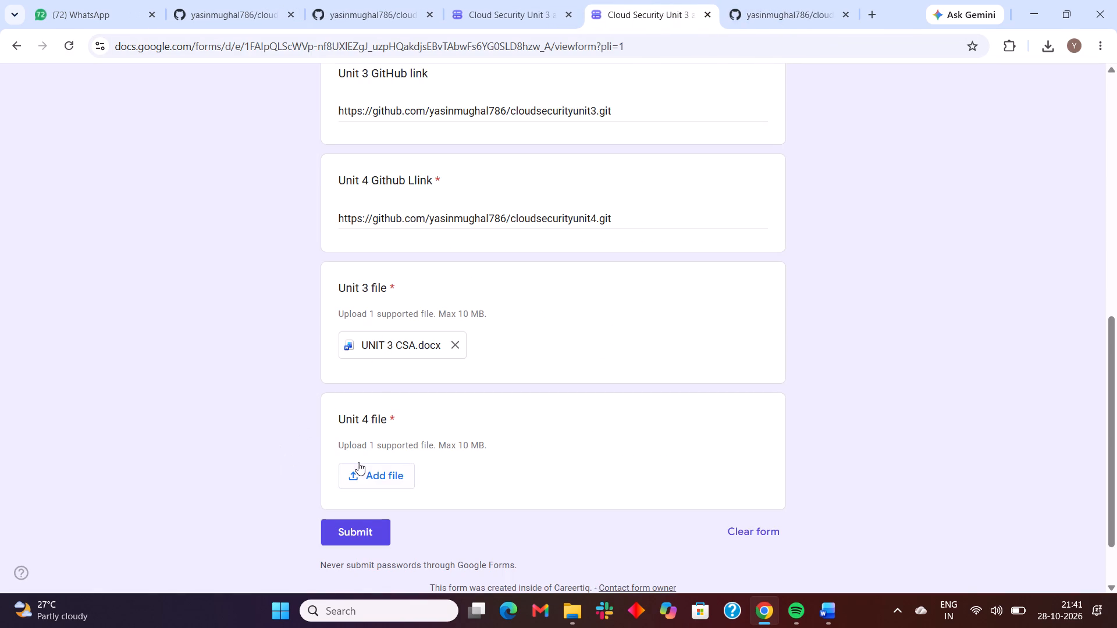
# Attach UNIT 4 CSA.docx from the Downloads folder to the form's Unit 4 file question.
pyautogui.click(361, 466)
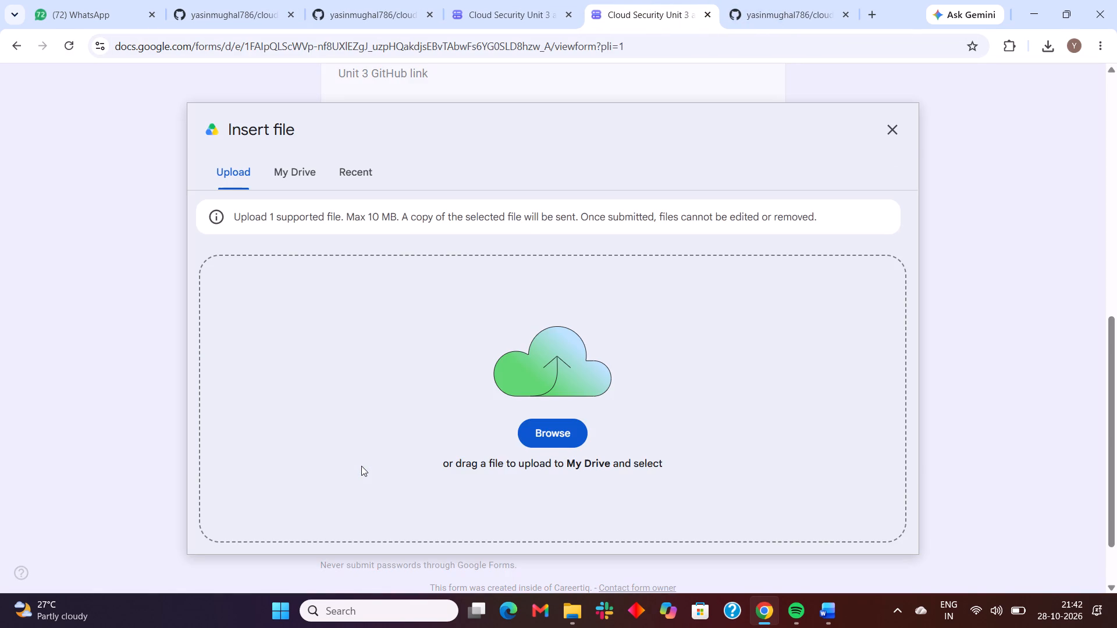
pyautogui.click(549, 434)
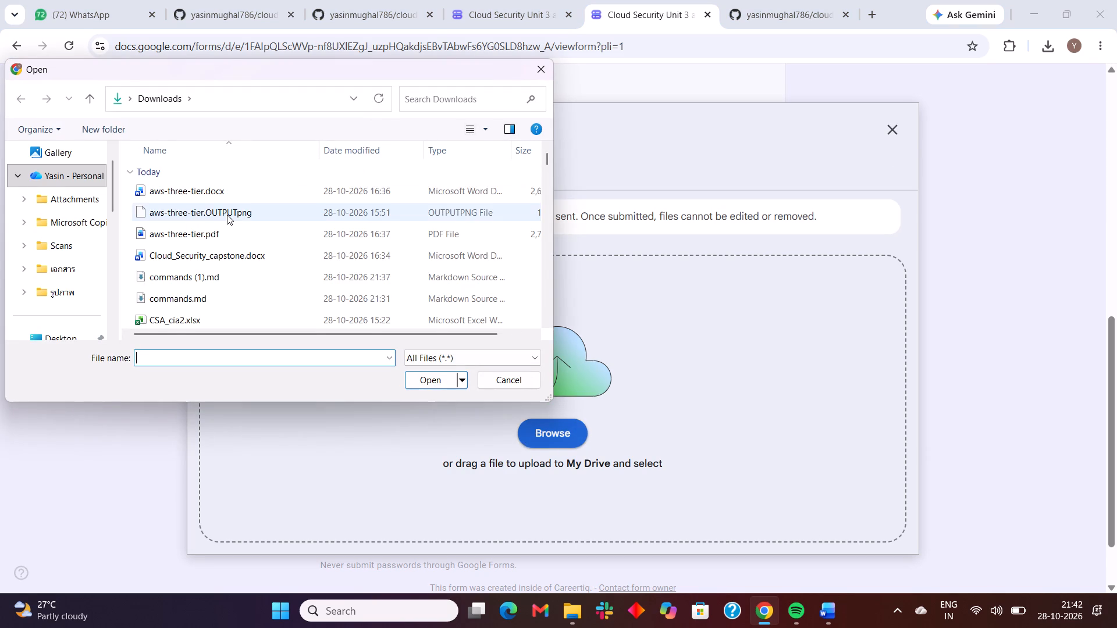
pyautogui.scroll(-2, 227, 215)
pyautogui.click(226, 224)
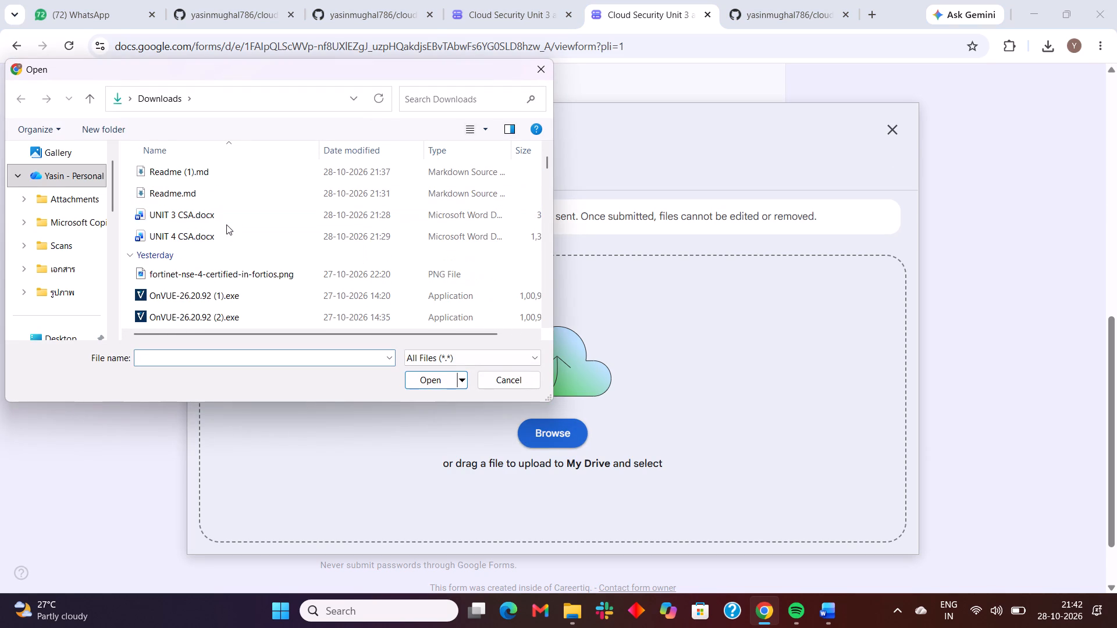
pyautogui.click(230, 230)
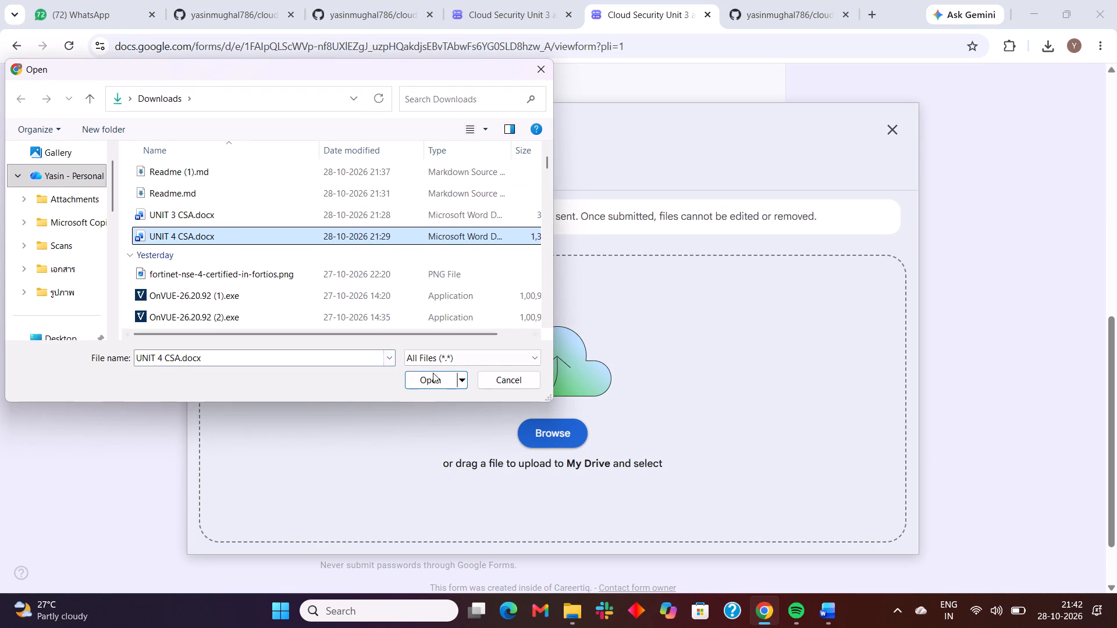
pyautogui.click(439, 379)
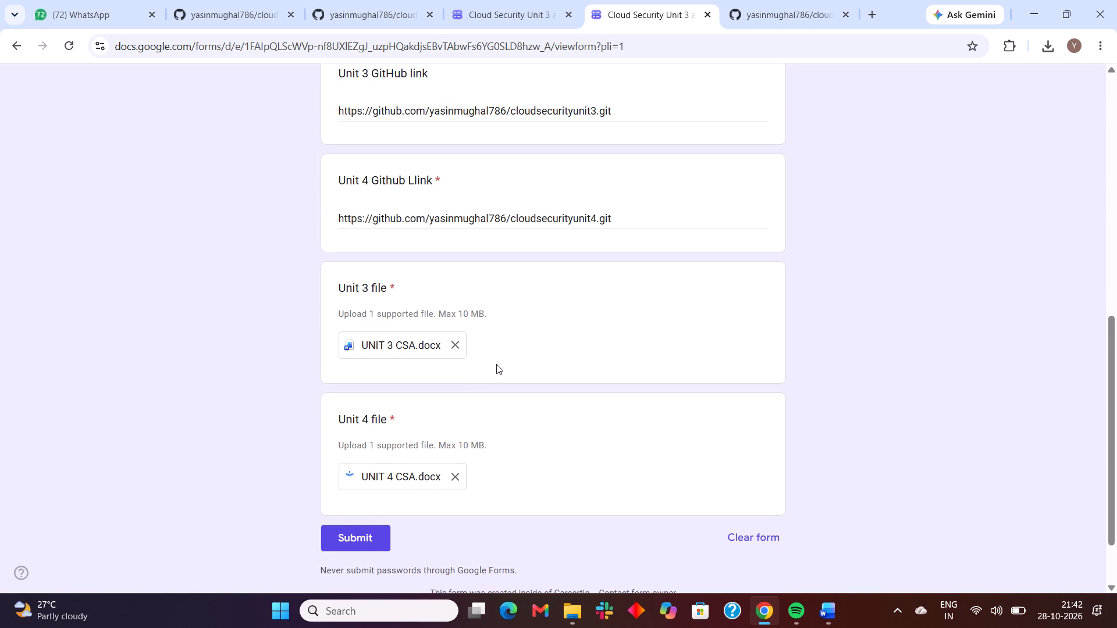
# Open the attached UNIT 4 CSA.docx for checking, close the neighbouring GitHub repository page and return to the form.
pyautogui.click(405, 475)
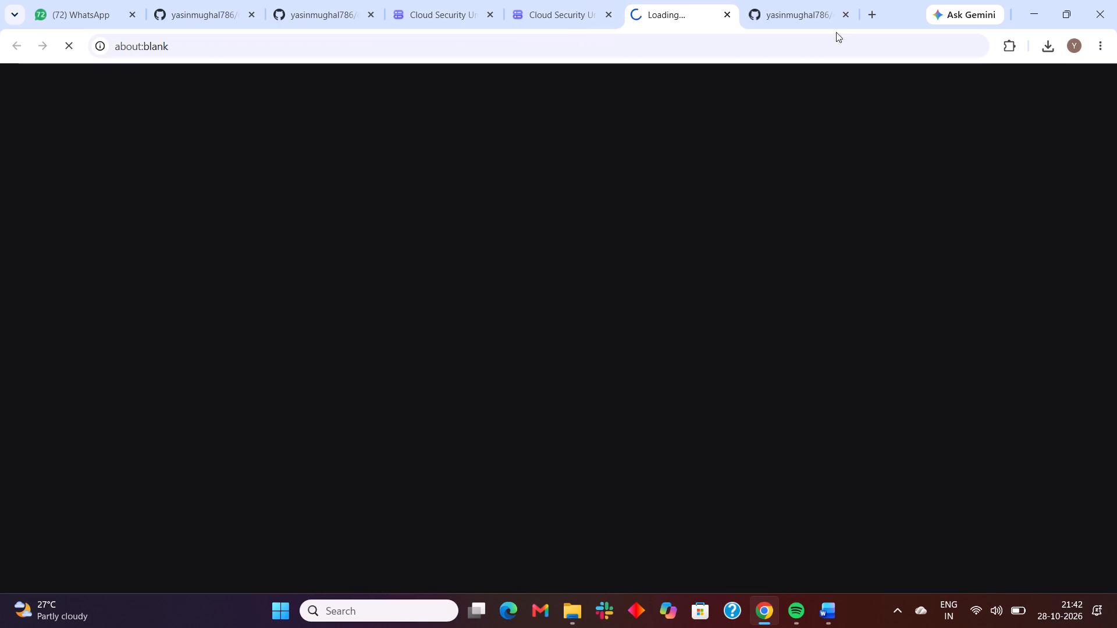
pyautogui.click(848, 14)
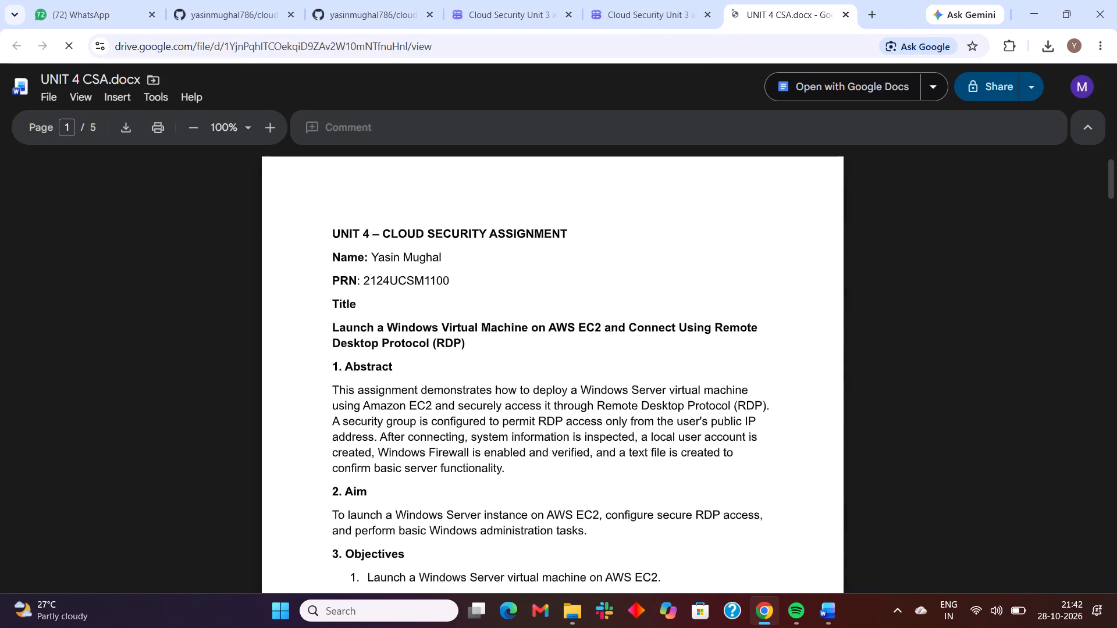
pyautogui.click(649, 7)
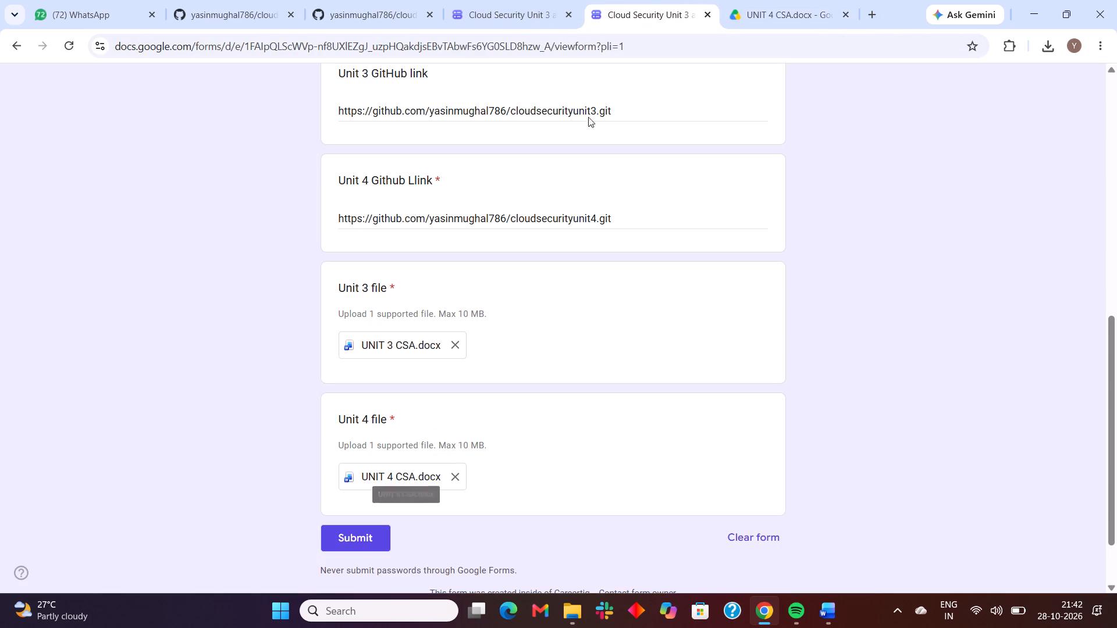
# Review the completed answers, repository links and attached files, and submit the Cloud Security Unit 3 and Unit 4 form.
pyautogui.scroll(7, 561, 195)
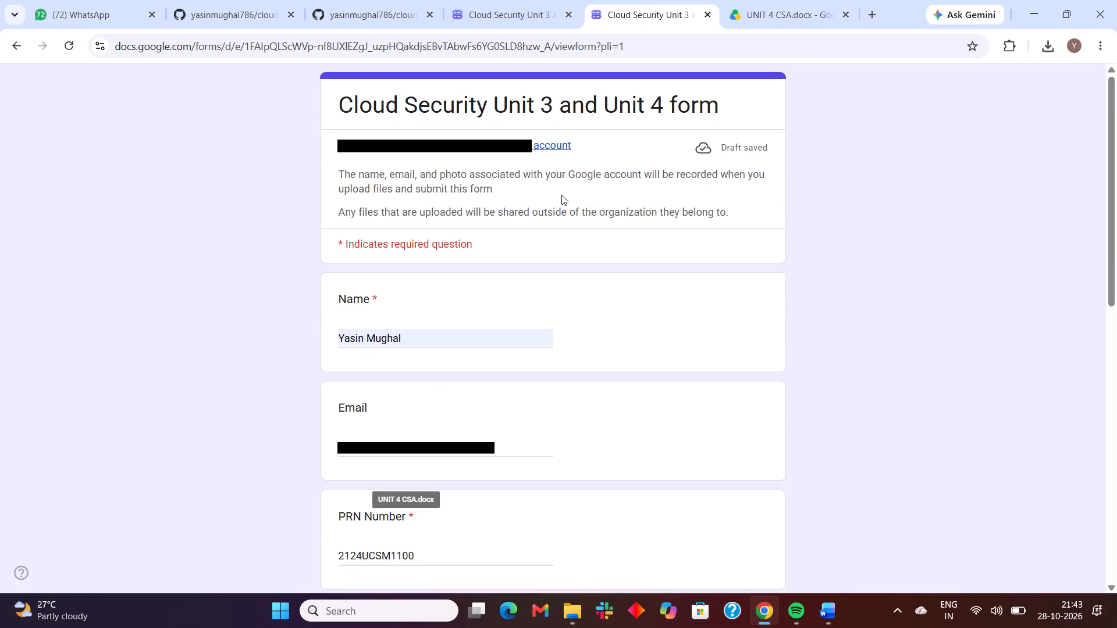
pyautogui.scroll(-4, 561, 195)
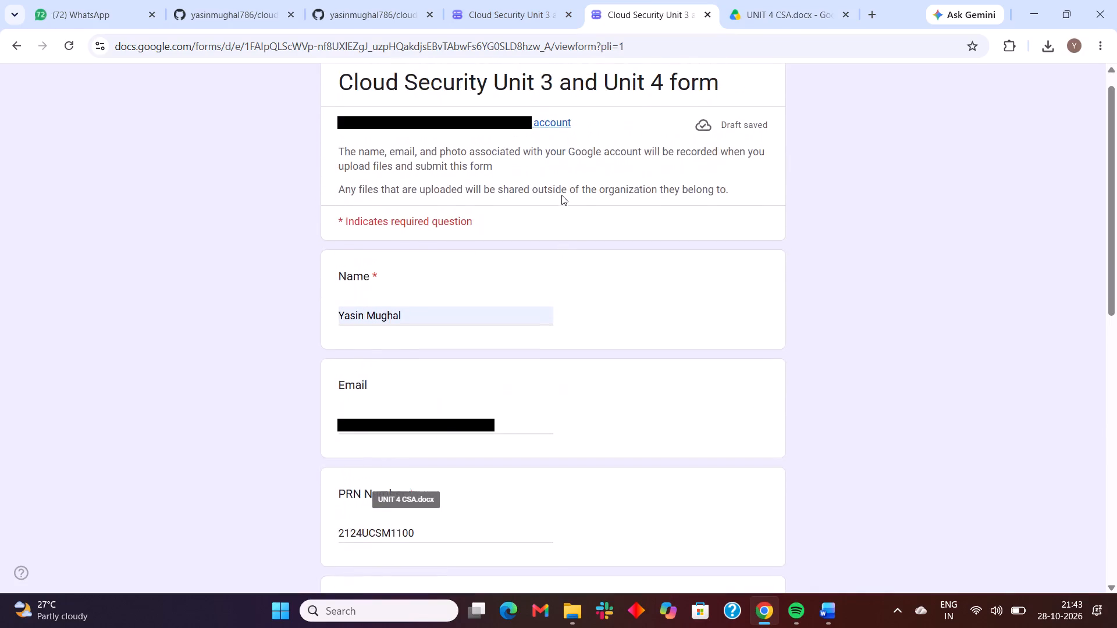
pyautogui.scroll(-3, 561, 195)
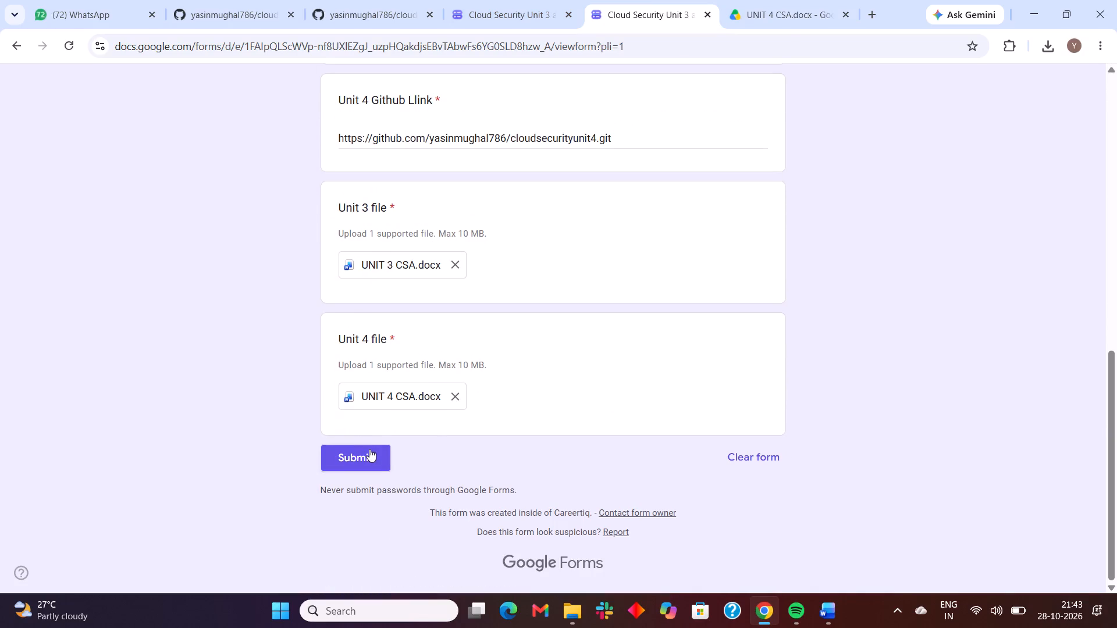
pyautogui.click(369, 449)
pyautogui.scroll(2, 474, 342)
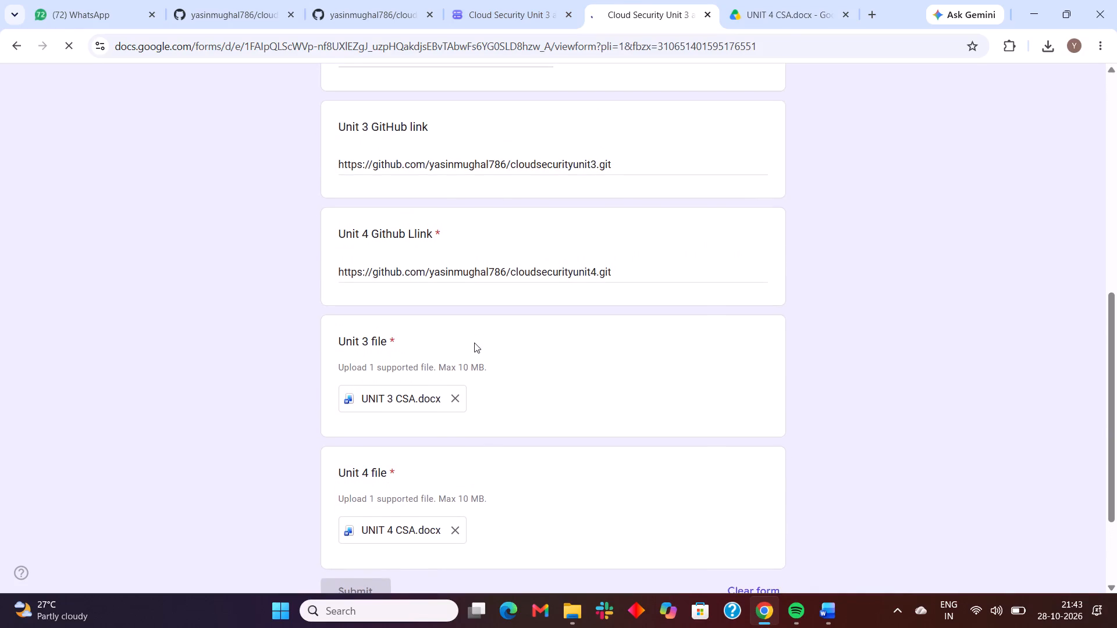